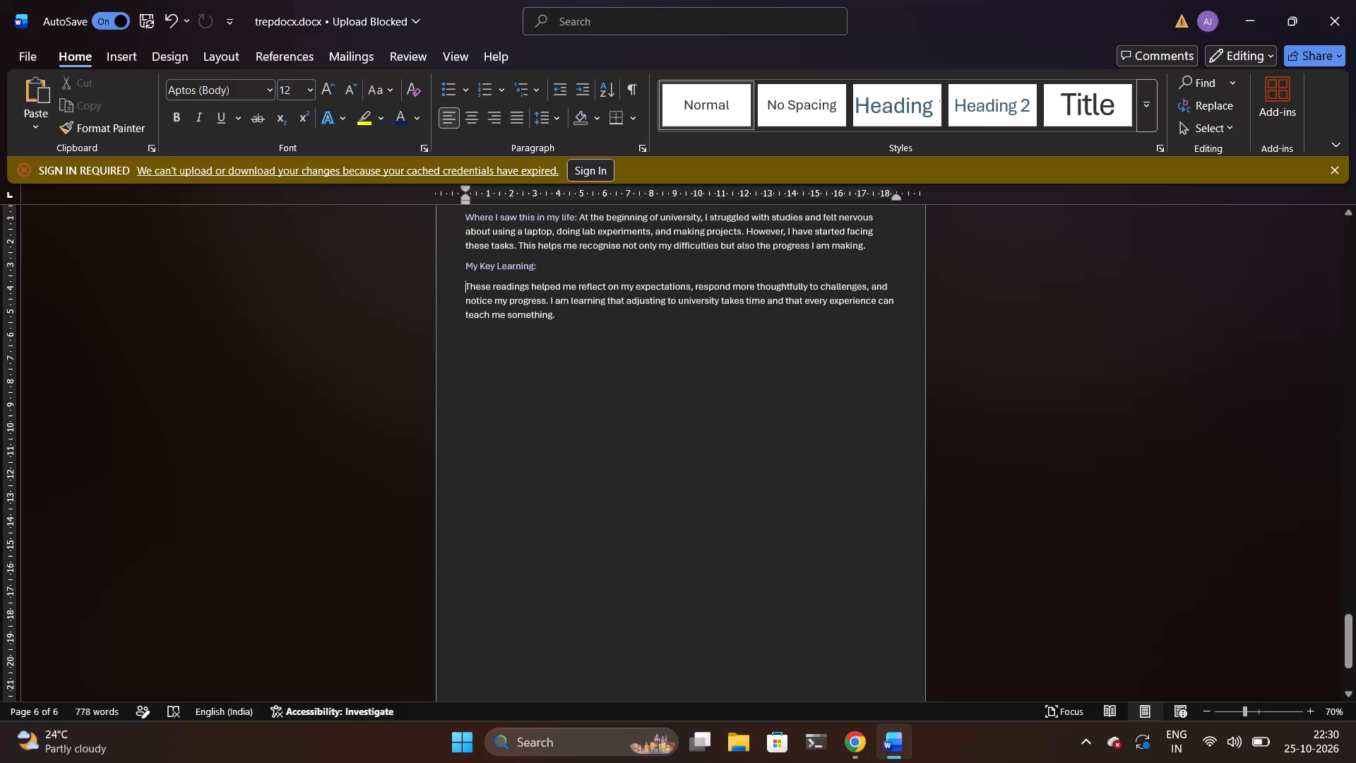
Review the MY BU100 LENS section, from the I now think paragraph through My Key Learning.
{"action": "scroll", "coordinate": [609, 502], "scroll_direction": "up", "scroll_amount": 4}
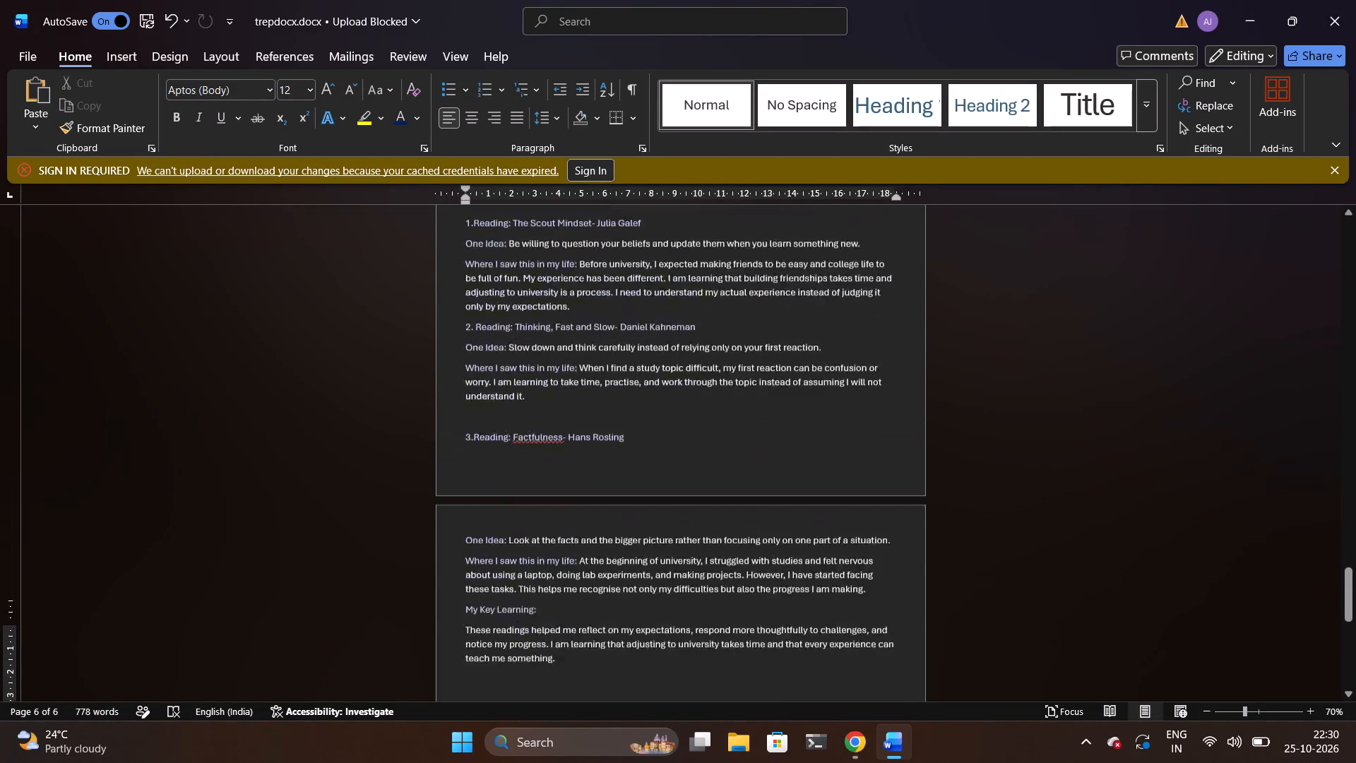
{"action": "scroll", "coordinate": [609, 502], "scroll_direction": "up", "scroll_amount": 3}
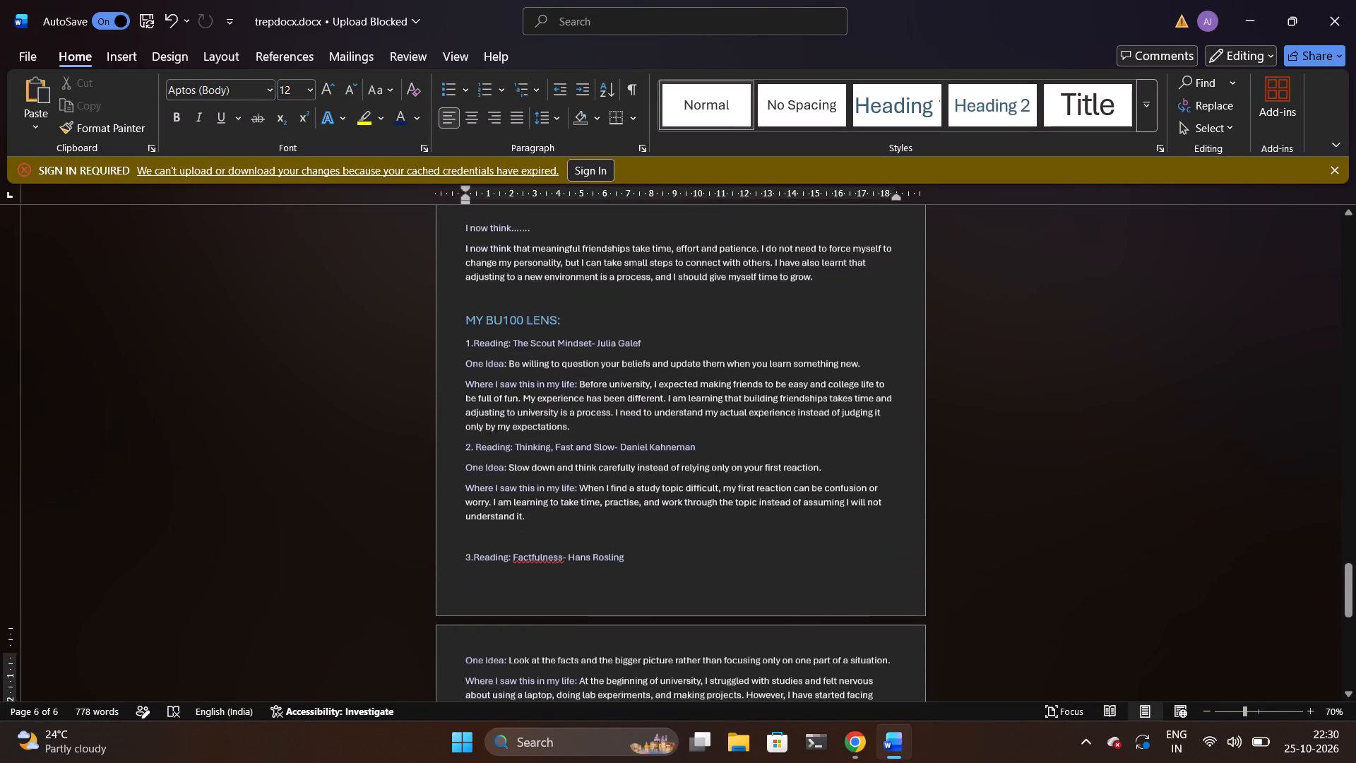
{"action": "scroll", "coordinate": [609, 502], "scroll_direction": "up", "scroll_amount": 1}
{"action": "scroll", "coordinate": [609, 502], "scroll_direction": "down", "scroll_amount": 2}
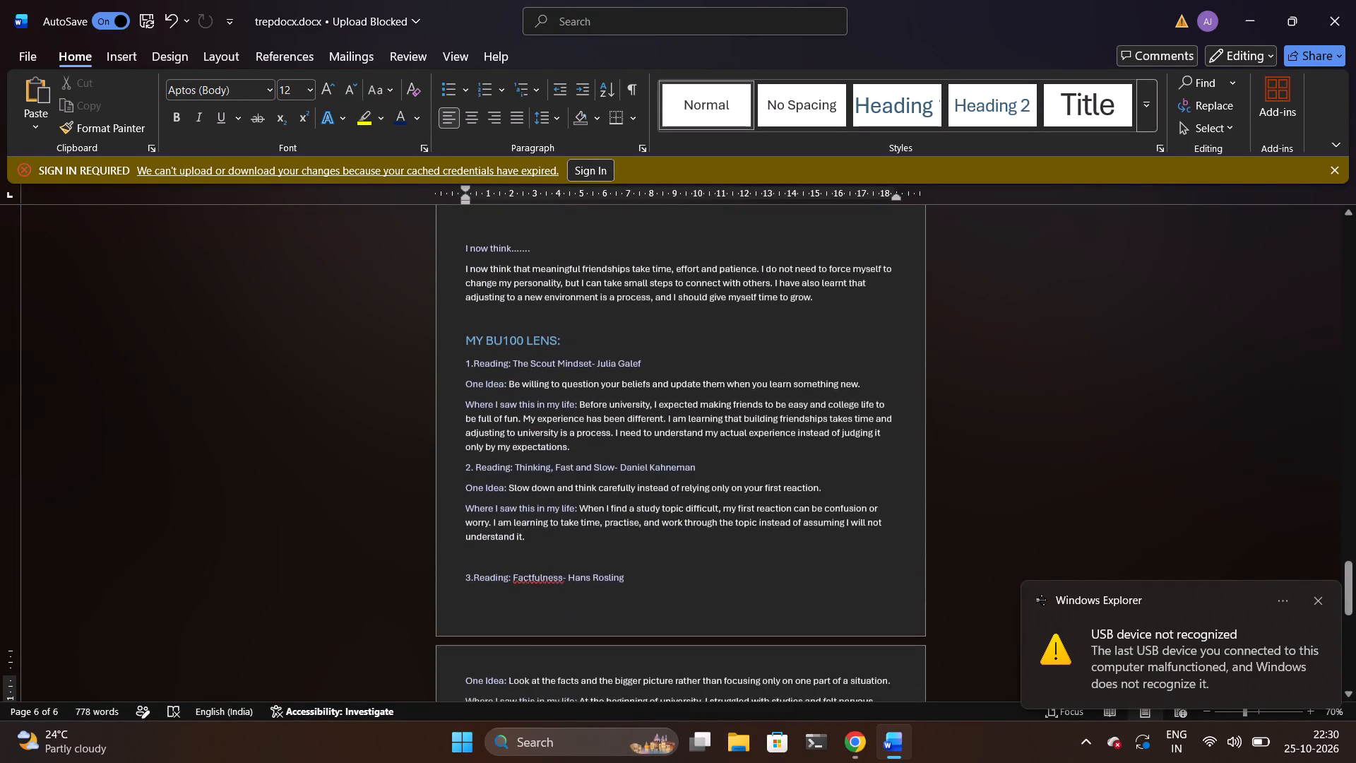
{"action": "scroll", "coordinate": [609, 502], "scroll_direction": "down", "scroll_amount": 3}
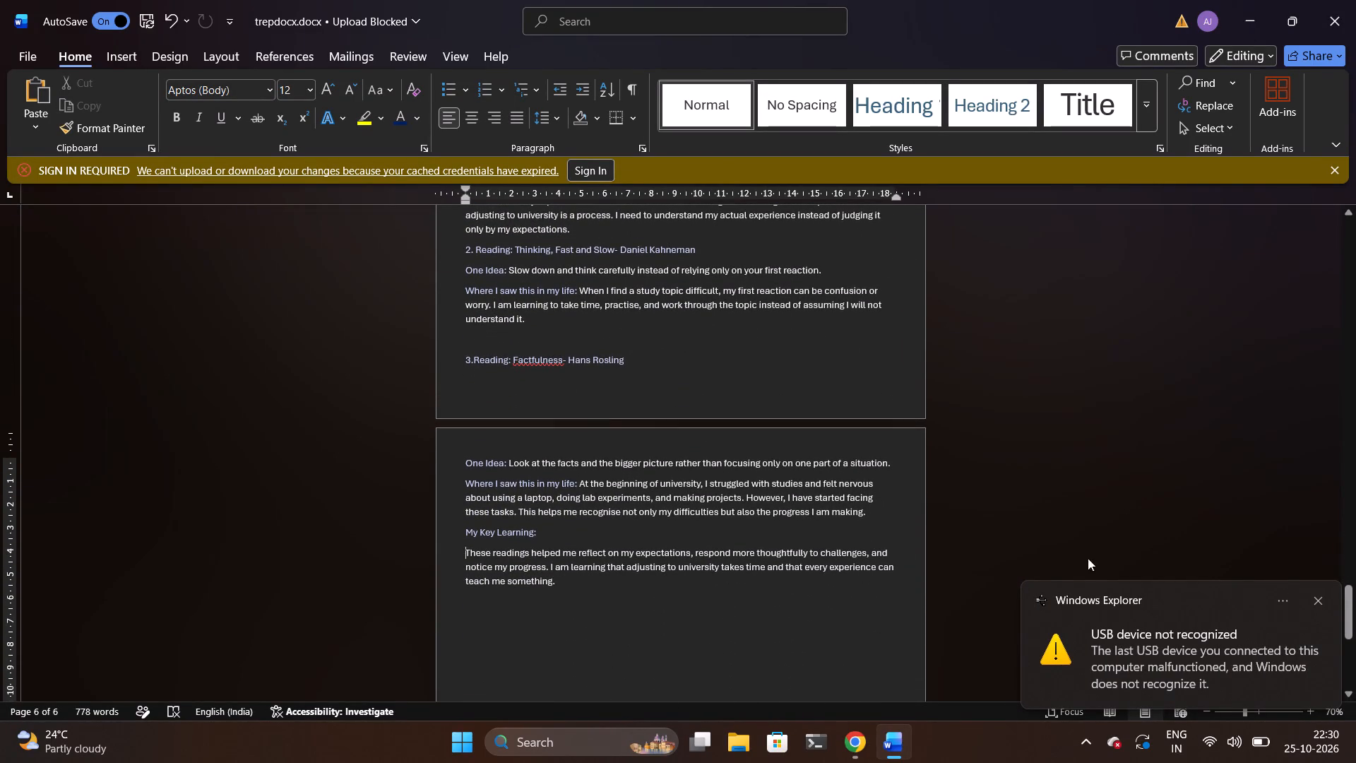
Dismiss the "USB device not recognized" notifications.
{"action": "left_click", "coordinate": [1319, 598]}
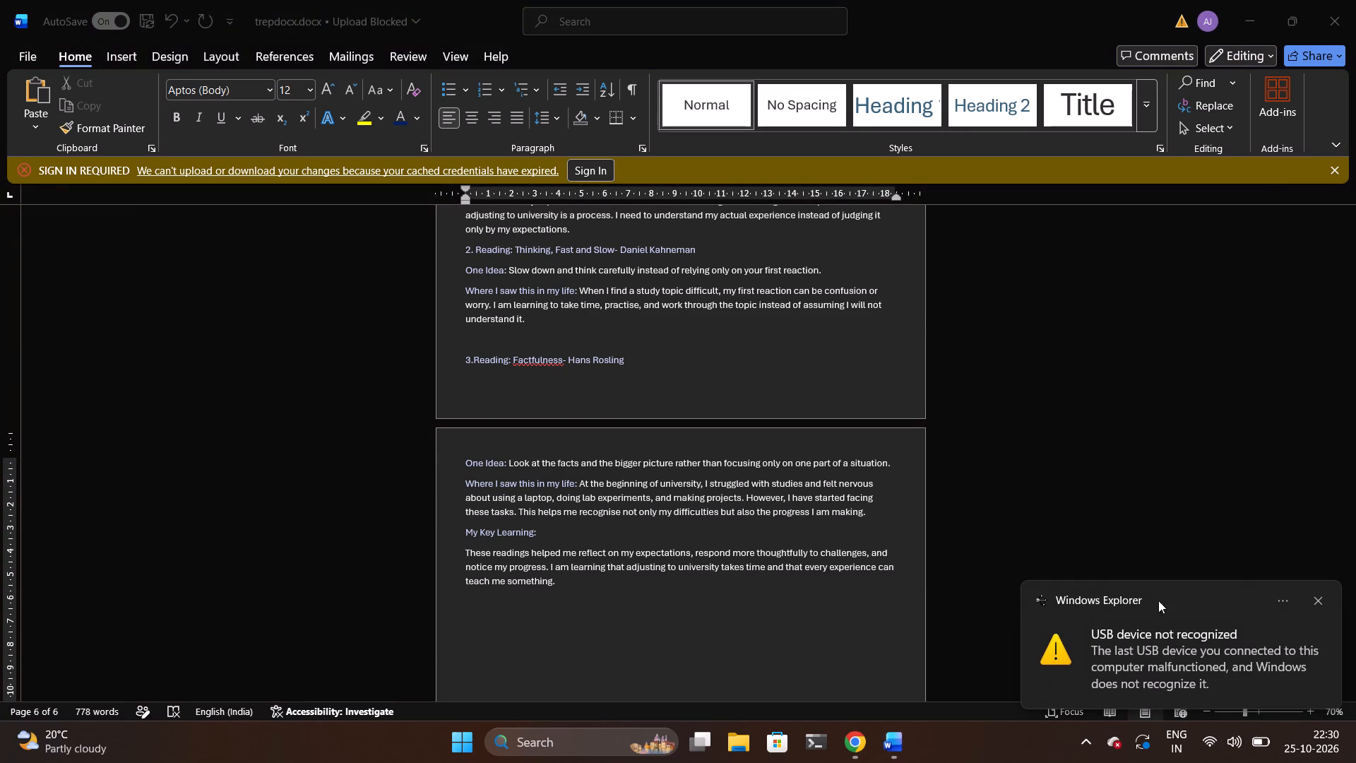
{"action": "left_click", "coordinate": [1314, 597]}
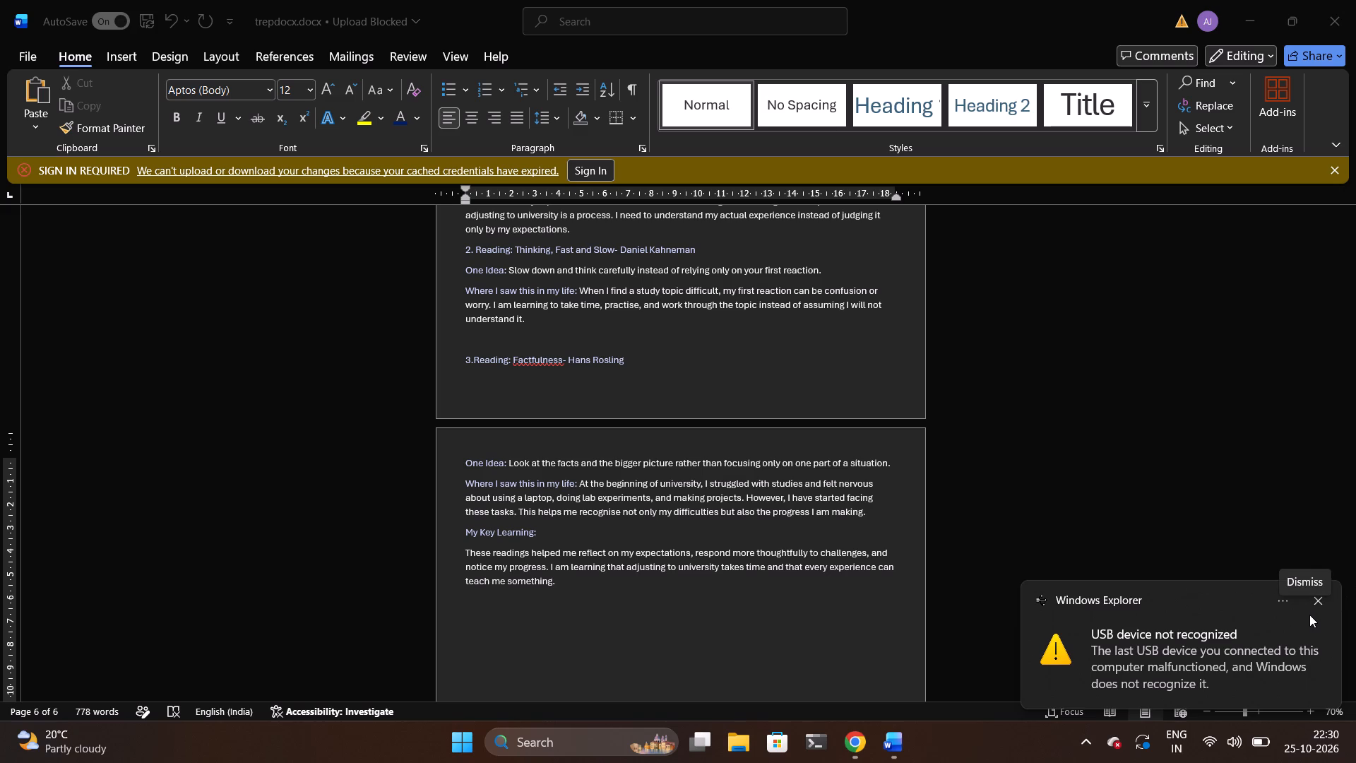
{"action": "left_click", "coordinate": [1323, 601]}
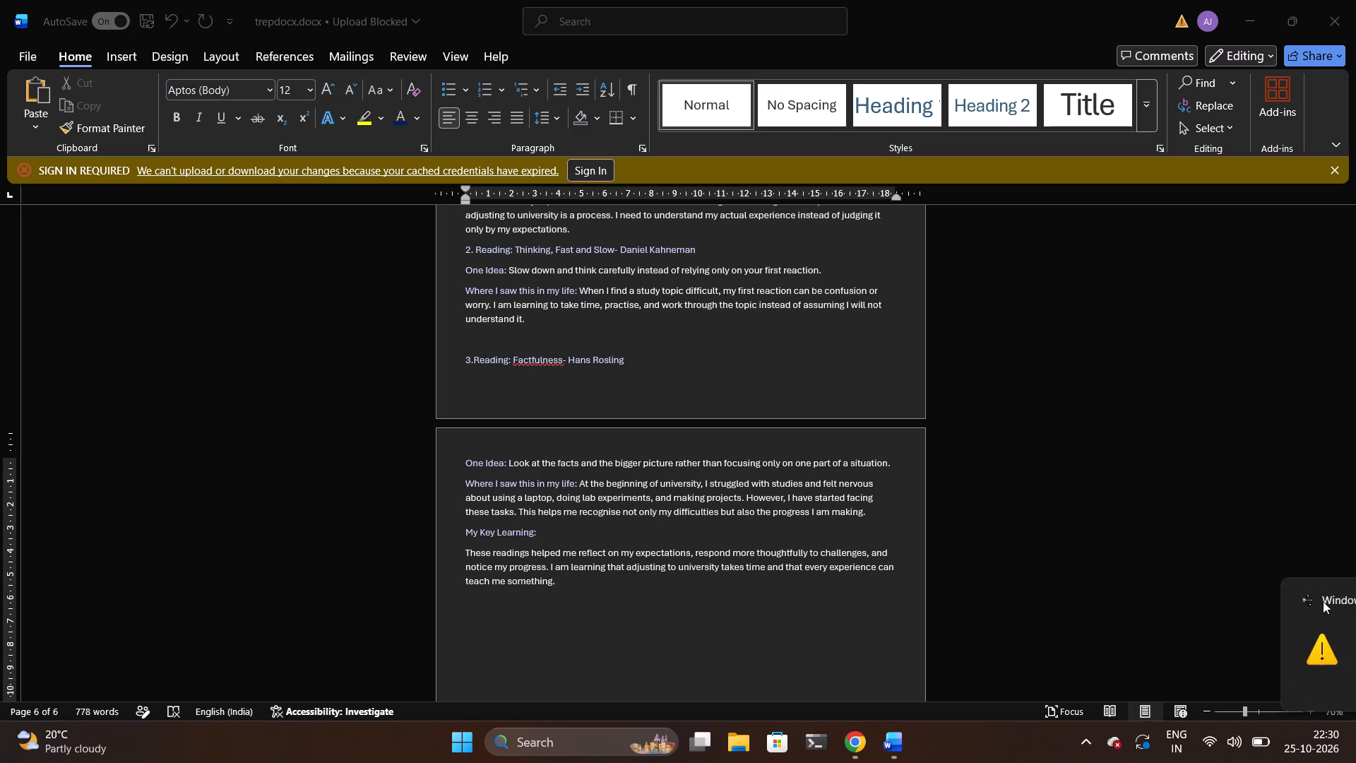
{"action": "scroll", "coordinate": [881, 567], "scroll_direction": "down", "scroll_amount": 2}
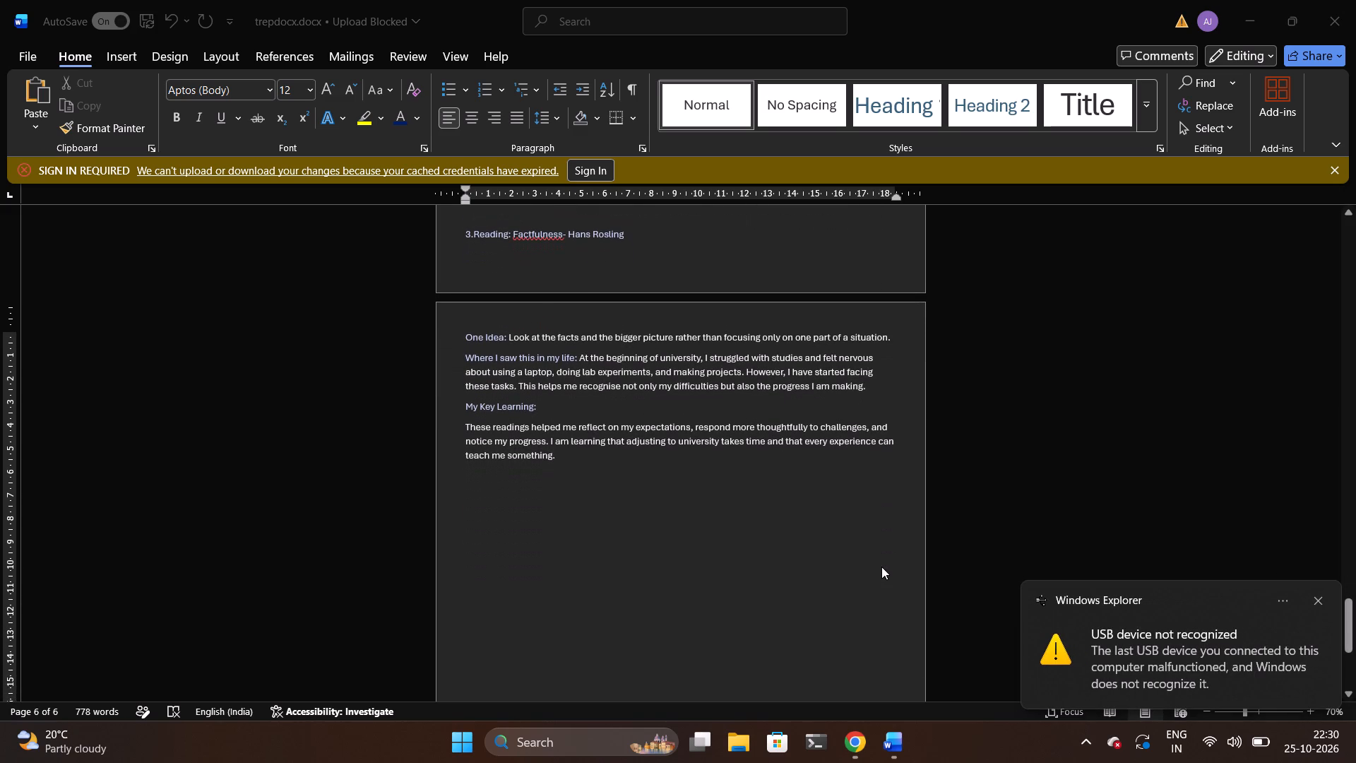
{"action": "left_click", "coordinate": [1329, 596]}
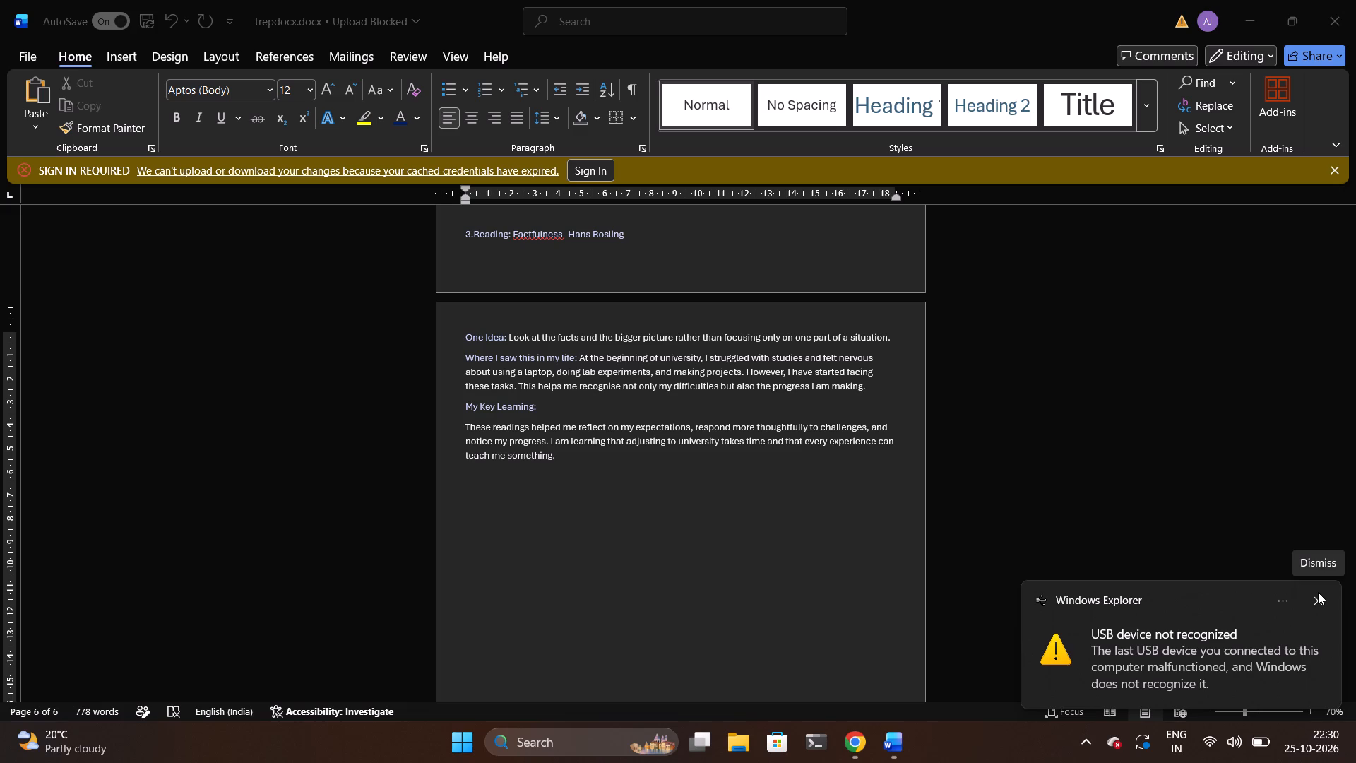
{"action": "left_click", "coordinate": [1318, 592]}
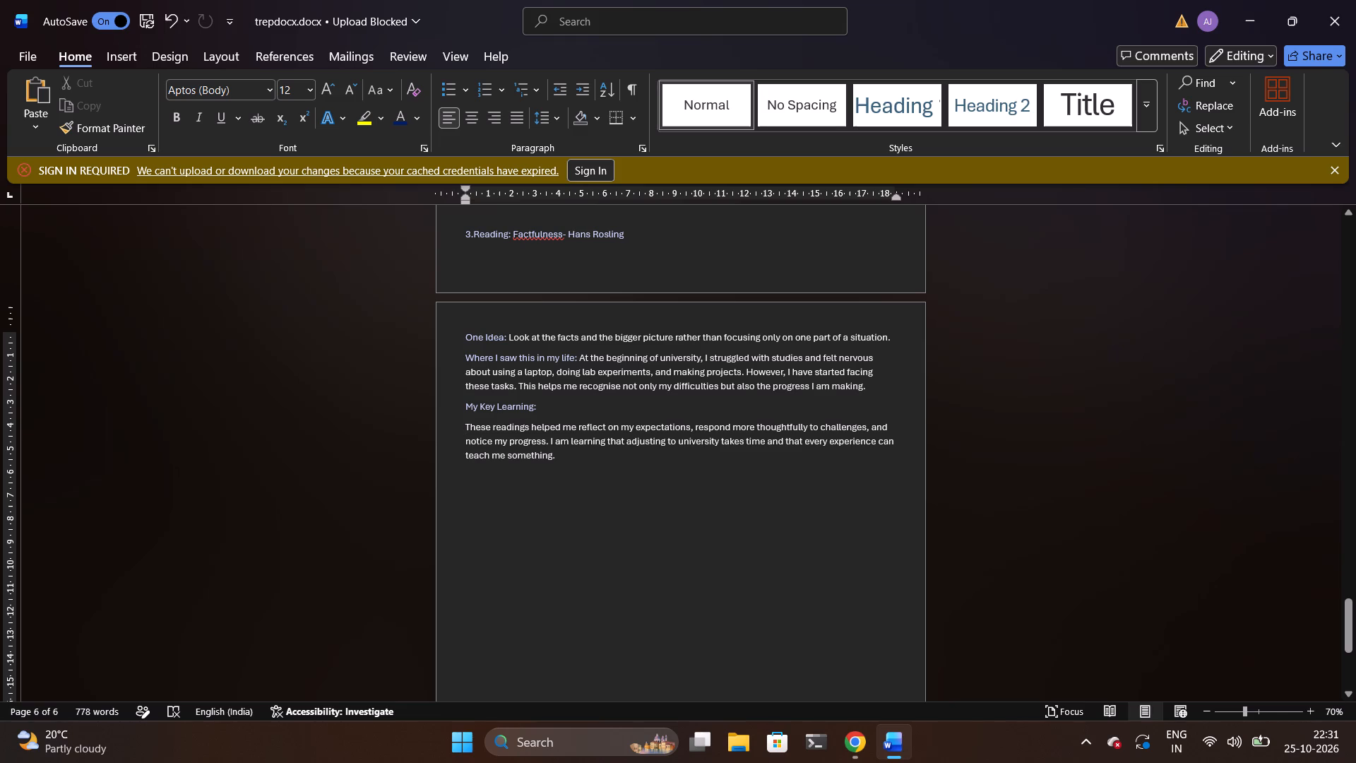
Add a blank paragraph after the My Key Learning text at the end of the document.
{"action": "key", "text": "BackSpace"}
{"action": "key", "text": "Return"}
{"action": "left_click", "coordinate": [562, 466]}
{"action": "key", "text": "Return"}
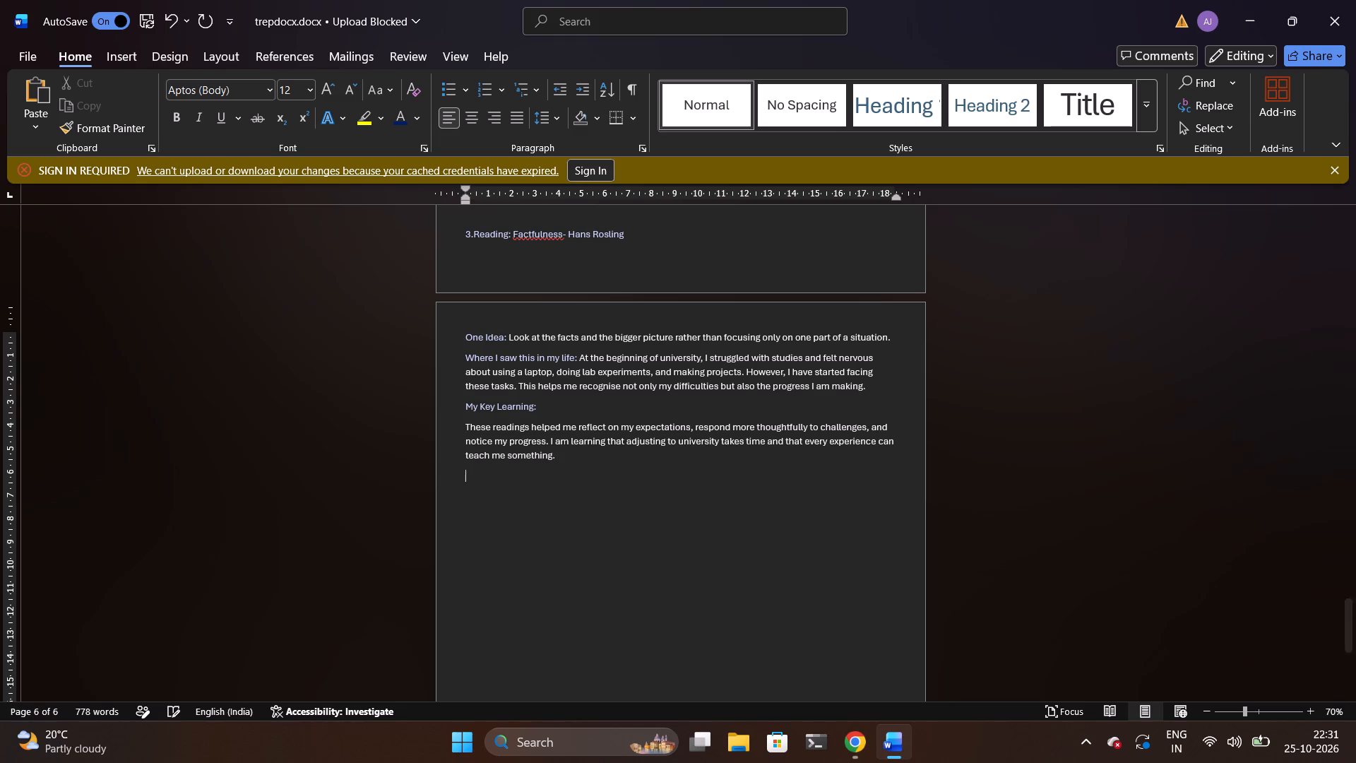
Look back through the document's starting point, moments, images and BU100 readings, returning to the blank line after My Key Learning.
{"action": "scroll", "coordinate": [562, 466], "scroll_direction": "up", "scroll_amount": 3}
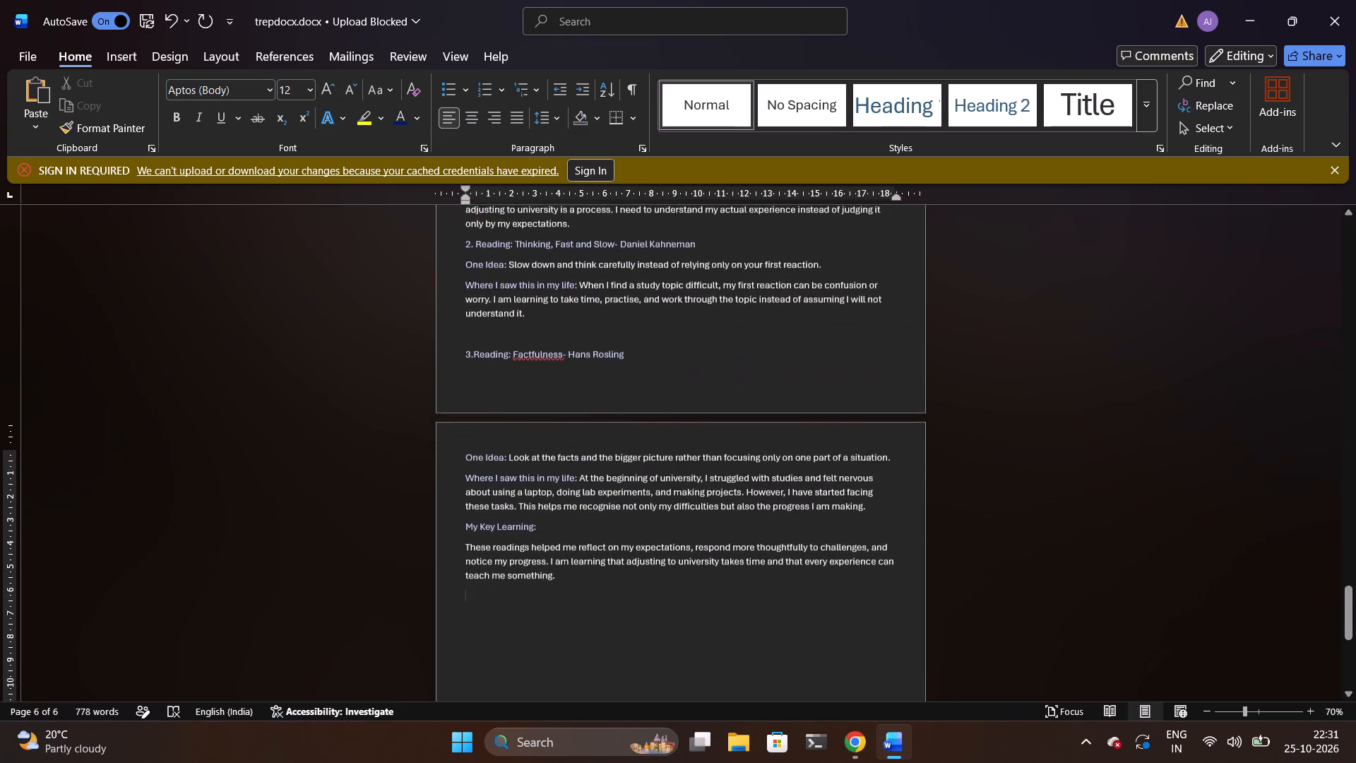
{"action": "scroll", "coordinate": [562, 466], "scroll_direction": "up", "scroll_amount": 7}
{"action": "scroll", "coordinate": [562, 466], "scroll_direction": "down", "scroll_amount": 6}
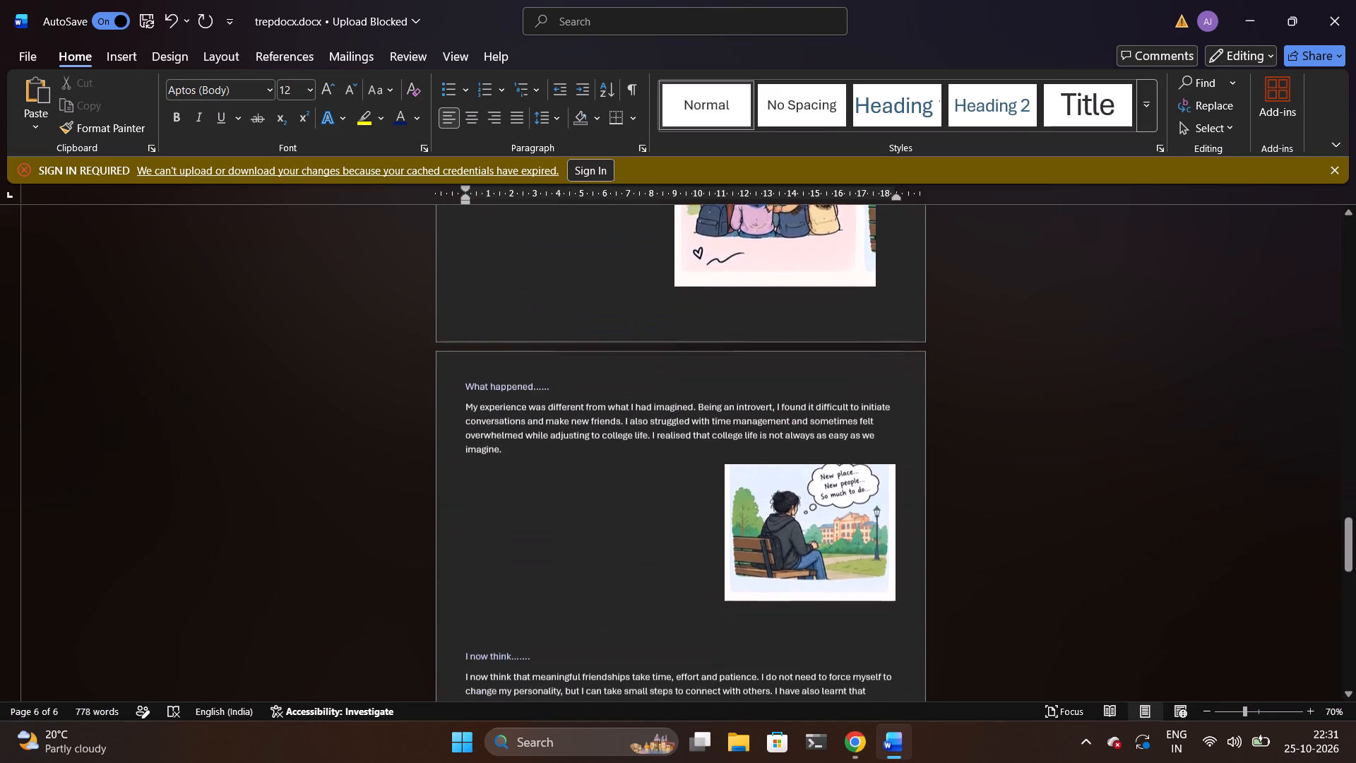
{"action": "scroll", "coordinate": [562, 466], "scroll_direction": "down", "scroll_amount": 5}
{"action": "scroll", "coordinate": [562, 466], "scroll_direction": "up", "scroll_amount": 1}
{"action": "scroll", "coordinate": [562, 466], "scroll_direction": "down", "scroll_amount": 1}
{"action": "scroll", "coordinate": [562, 466], "scroll_direction": "up", "scroll_amount": 2}
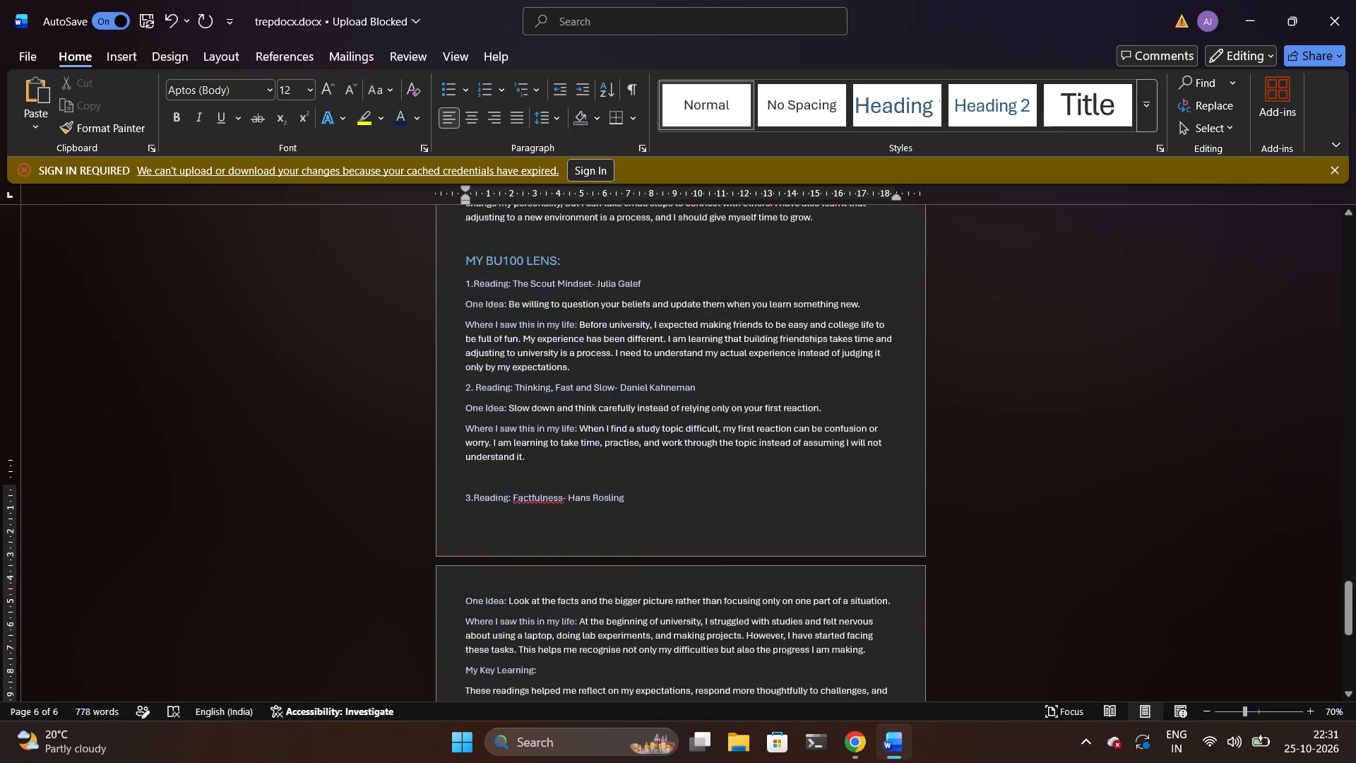
{"action": "scroll", "coordinate": [562, 466], "scroll_direction": "up", "scroll_amount": 14}
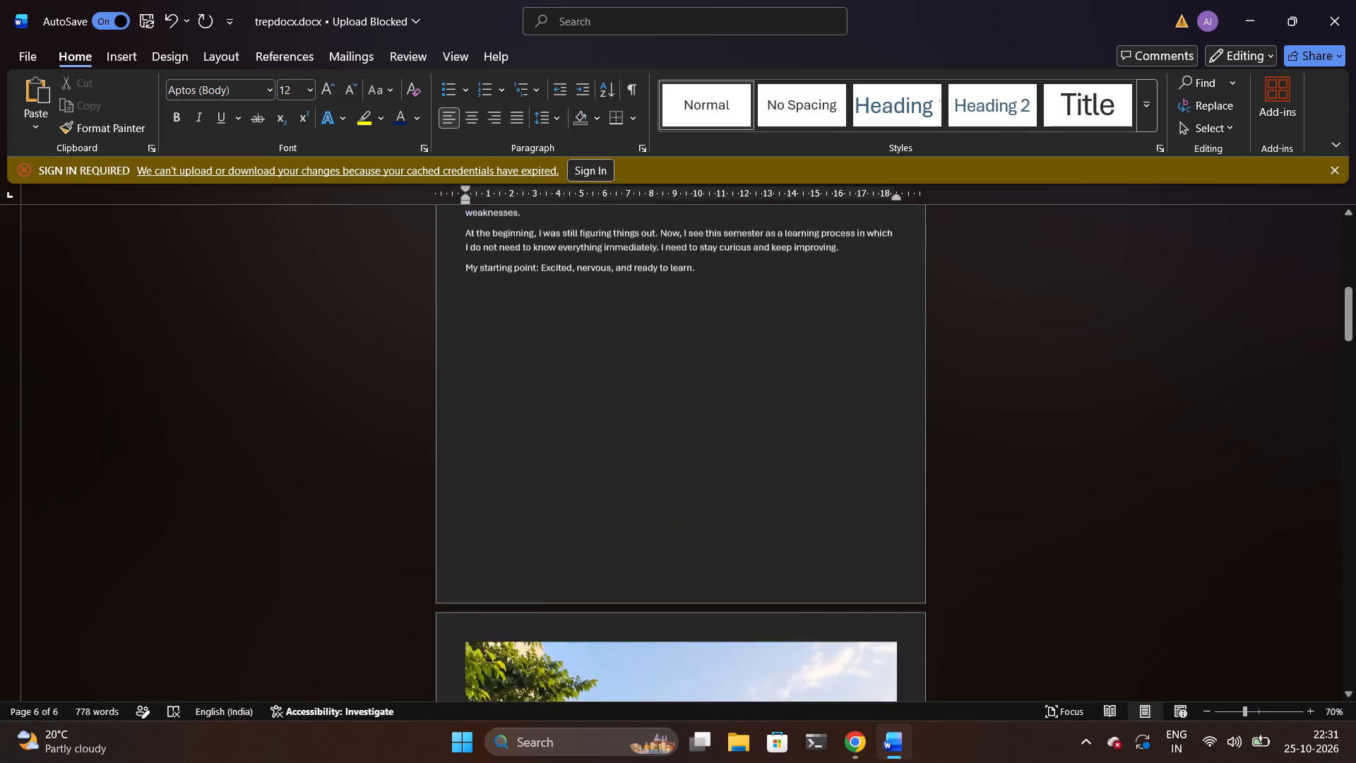
{"action": "scroll", "coordinate": [562, 466], "scroll_direction": "down", "scroll_amount": 3}
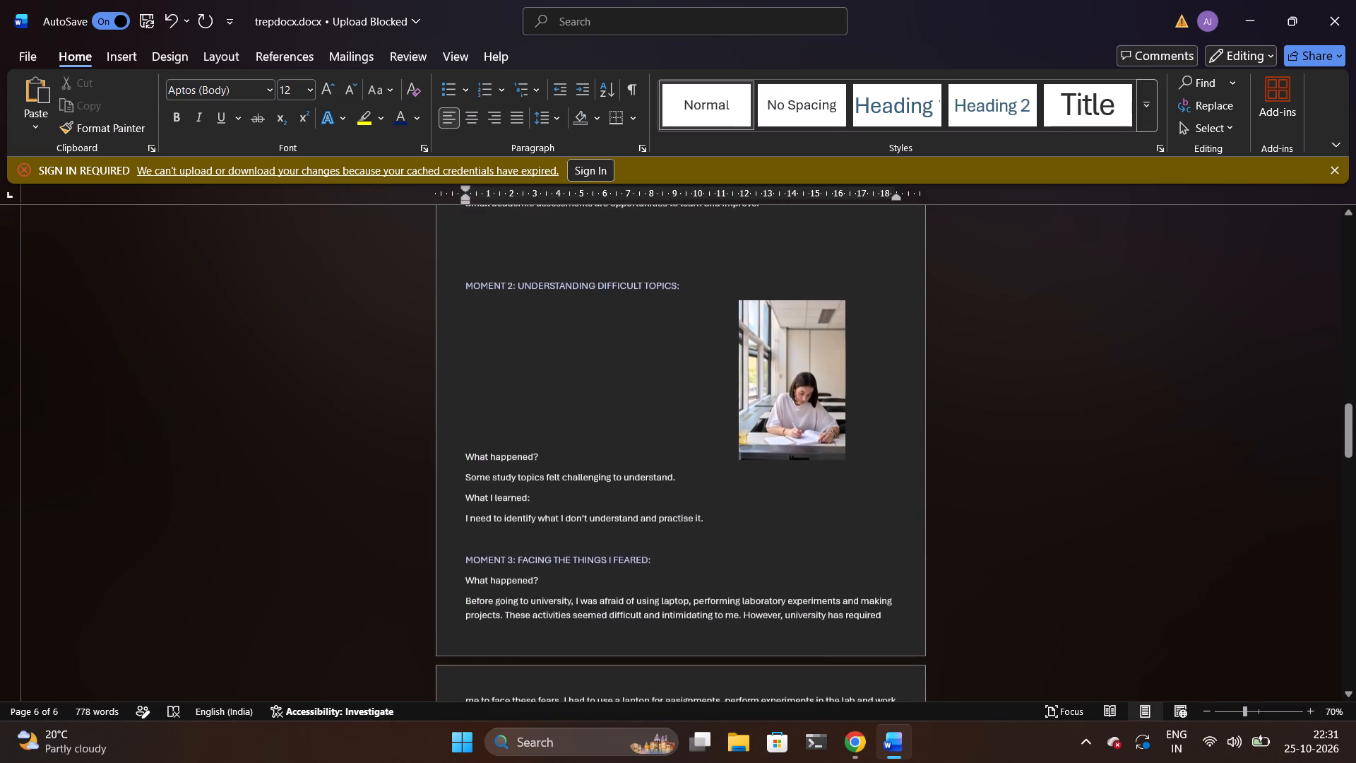
{"action": "scroll", "coordinate": [562, 466], "scroll_direction": "down", "scroll_amount": 4}
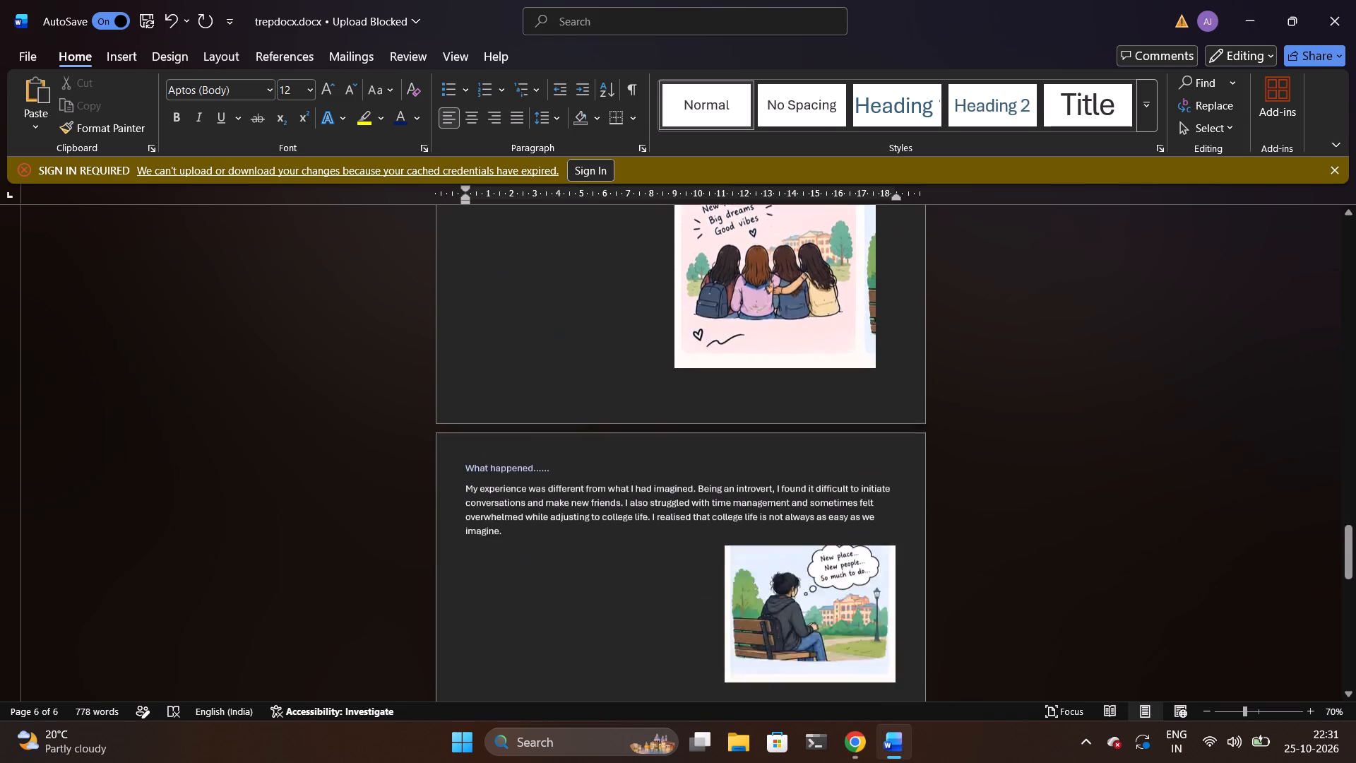
{"action": "scroll", "coordinate": [562, 466], "scroll_direction": "down", "scroll_amount": 7}
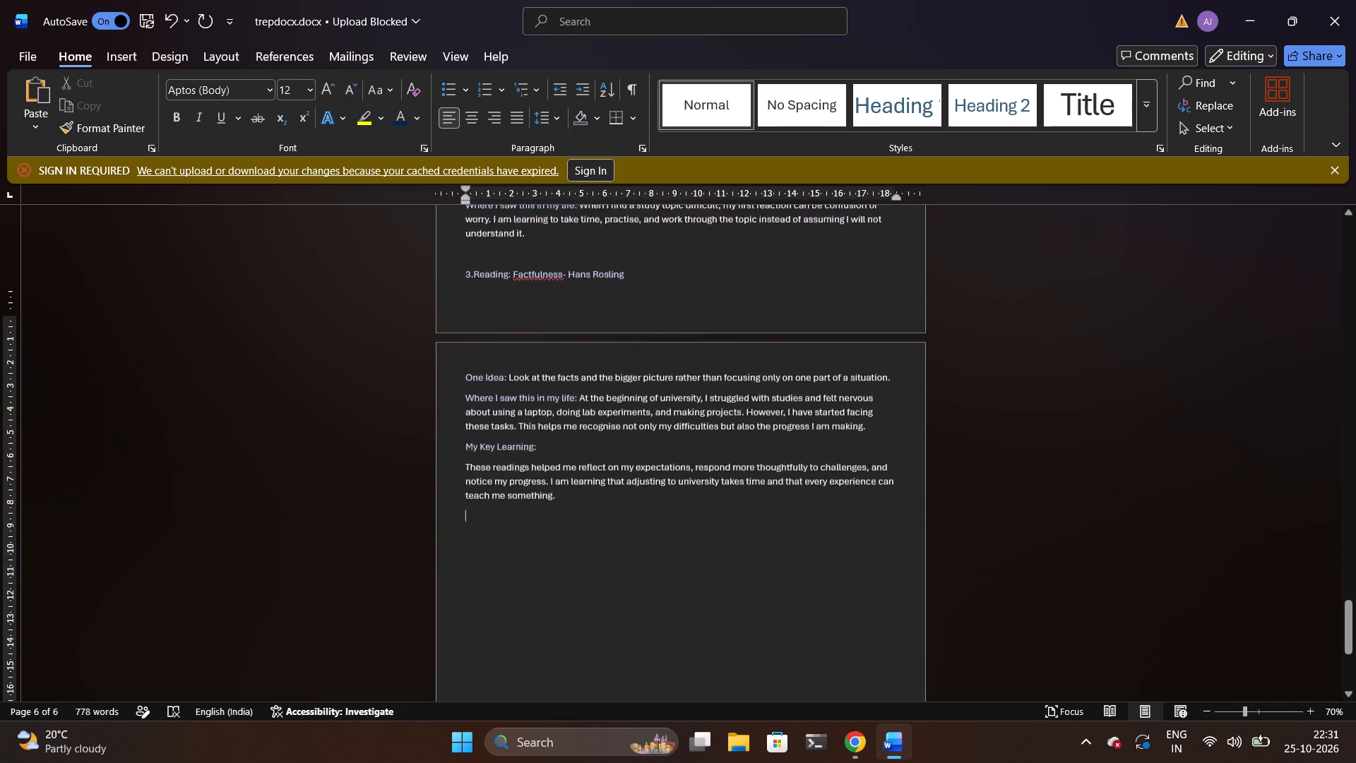
{"action": "scroll", "coordinate": [562, 466], "scroll_direction": "down", "scroll_amount": 1}
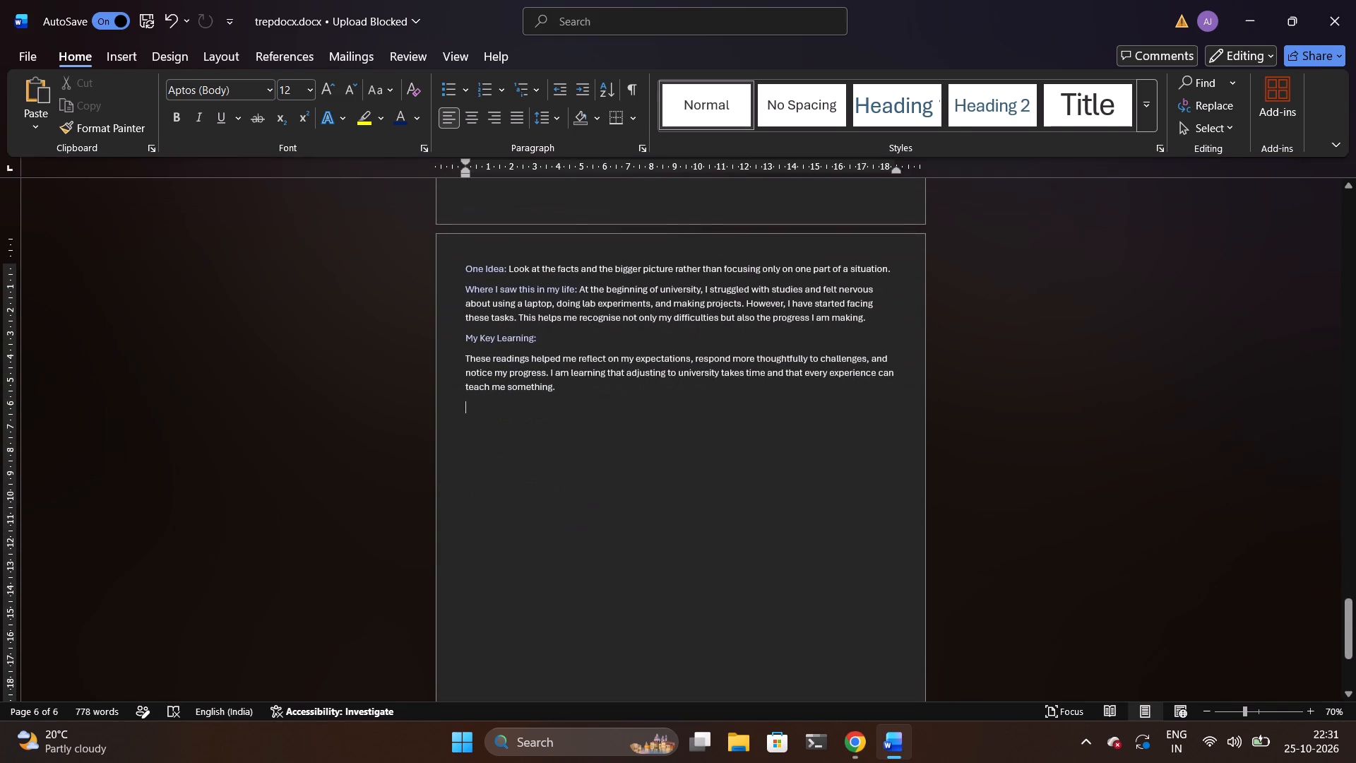
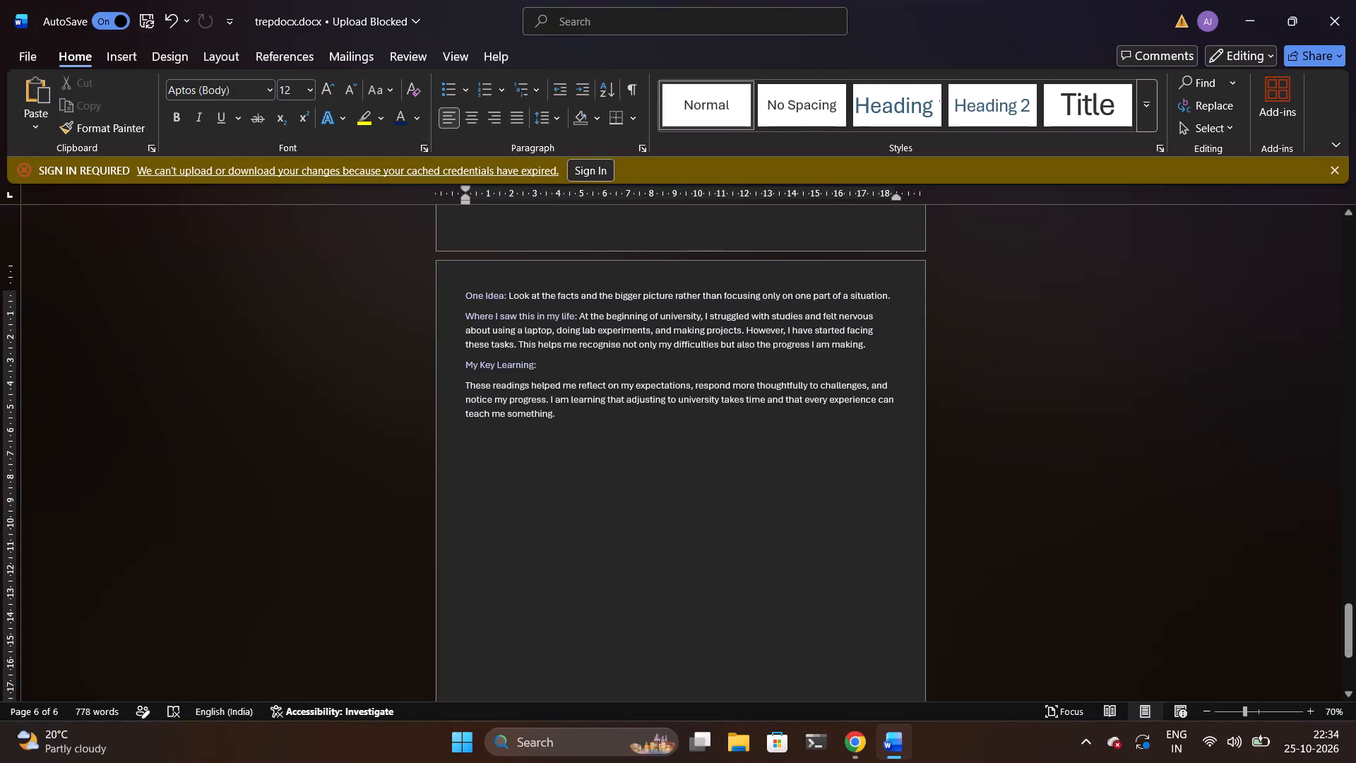
Add the heading "MY NEXT STEP:" in 16-point darker blue theme colour on the blank line after My Key Learning, followed by a new line.
{"action": "left_click", "coordinate": [304, 88]}
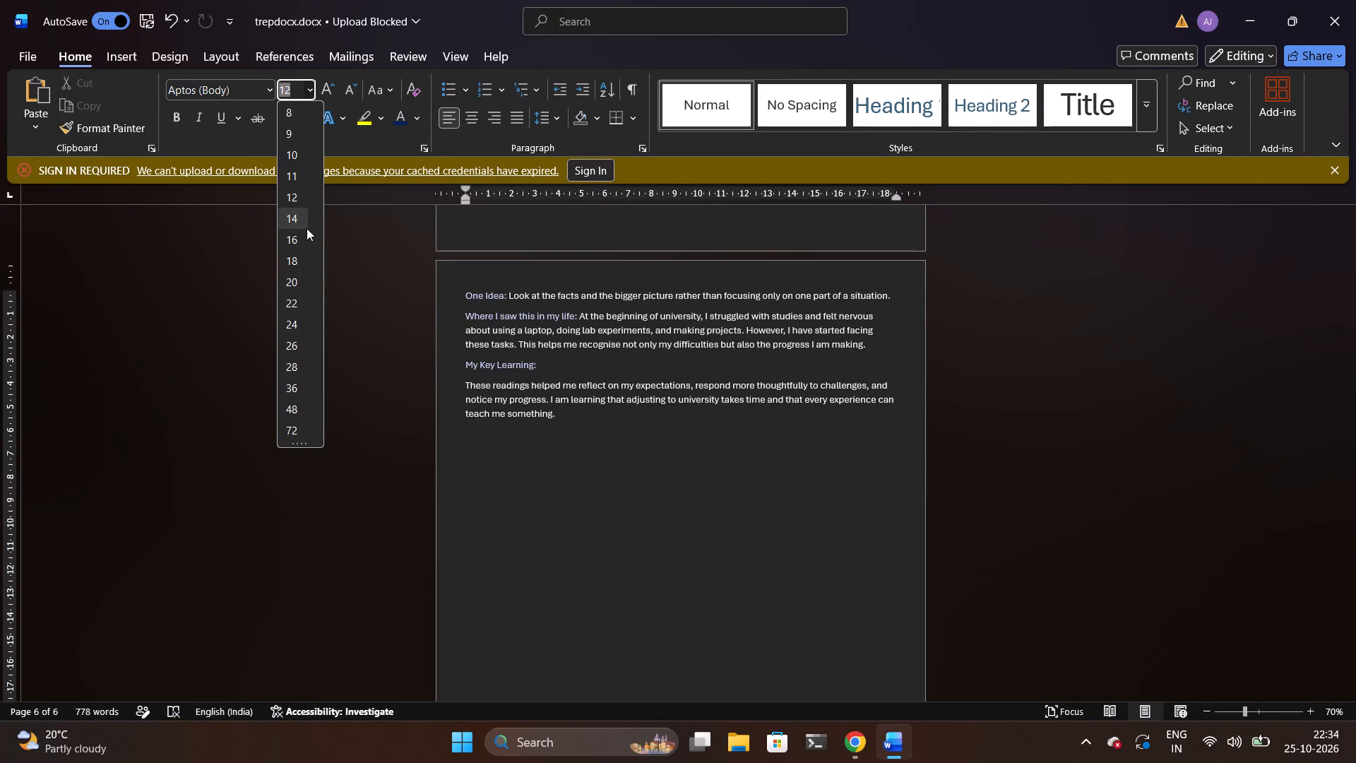
{"action": "left_click", "coordinate": [302, 234]}
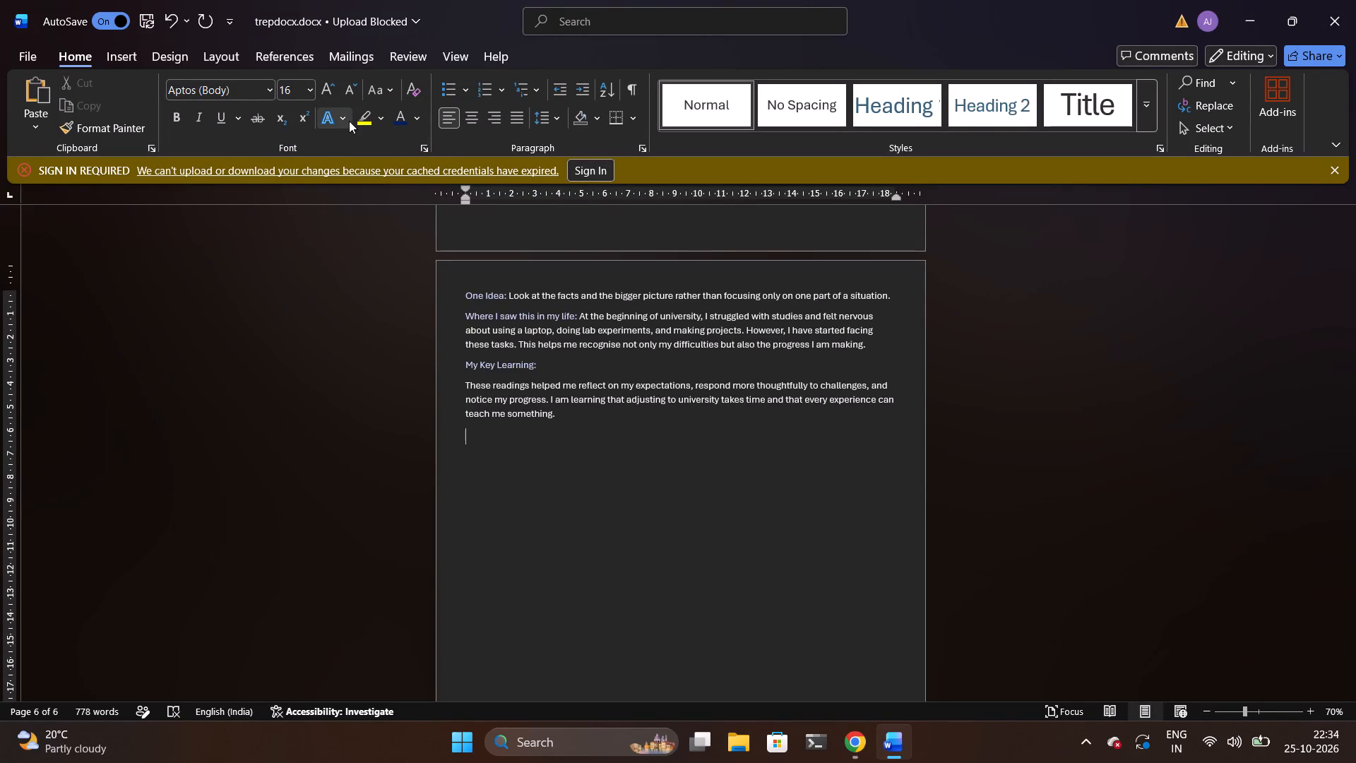
{"action": "left_click", "coordinate": [412, 122]}
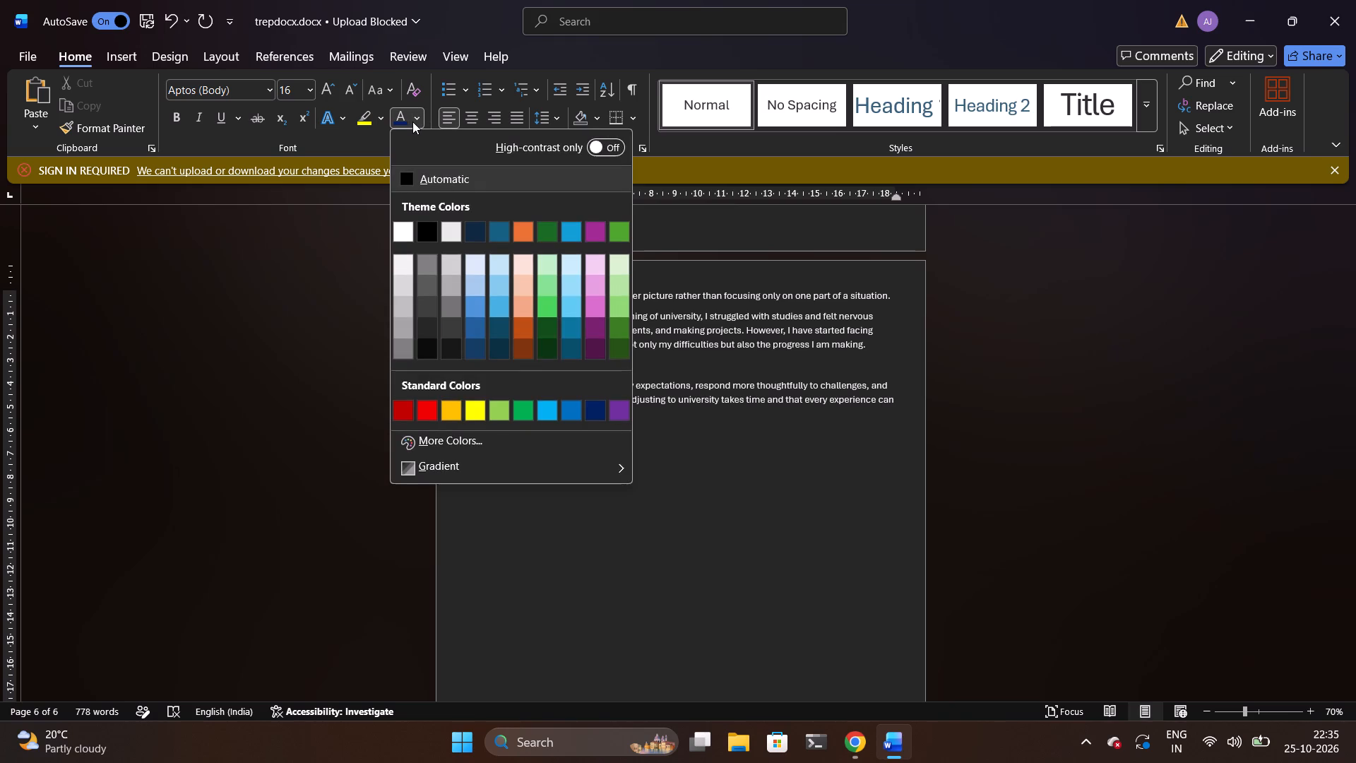
{"action": "left_click", "coordinate": [565, 332]}
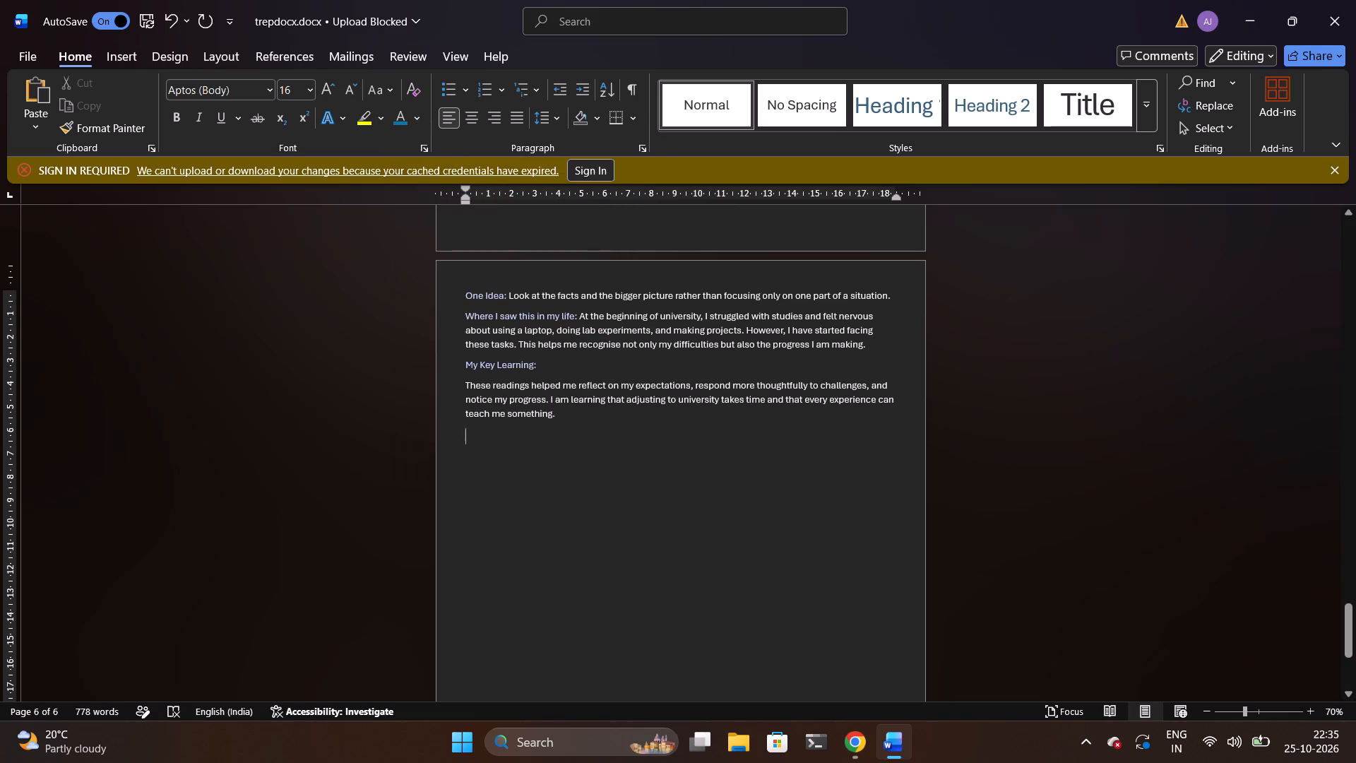
{"action": "type", "text": "MY NEXT"}
{"action": "key", "text": "space"}
{"action": "type", "text": "STEP"}
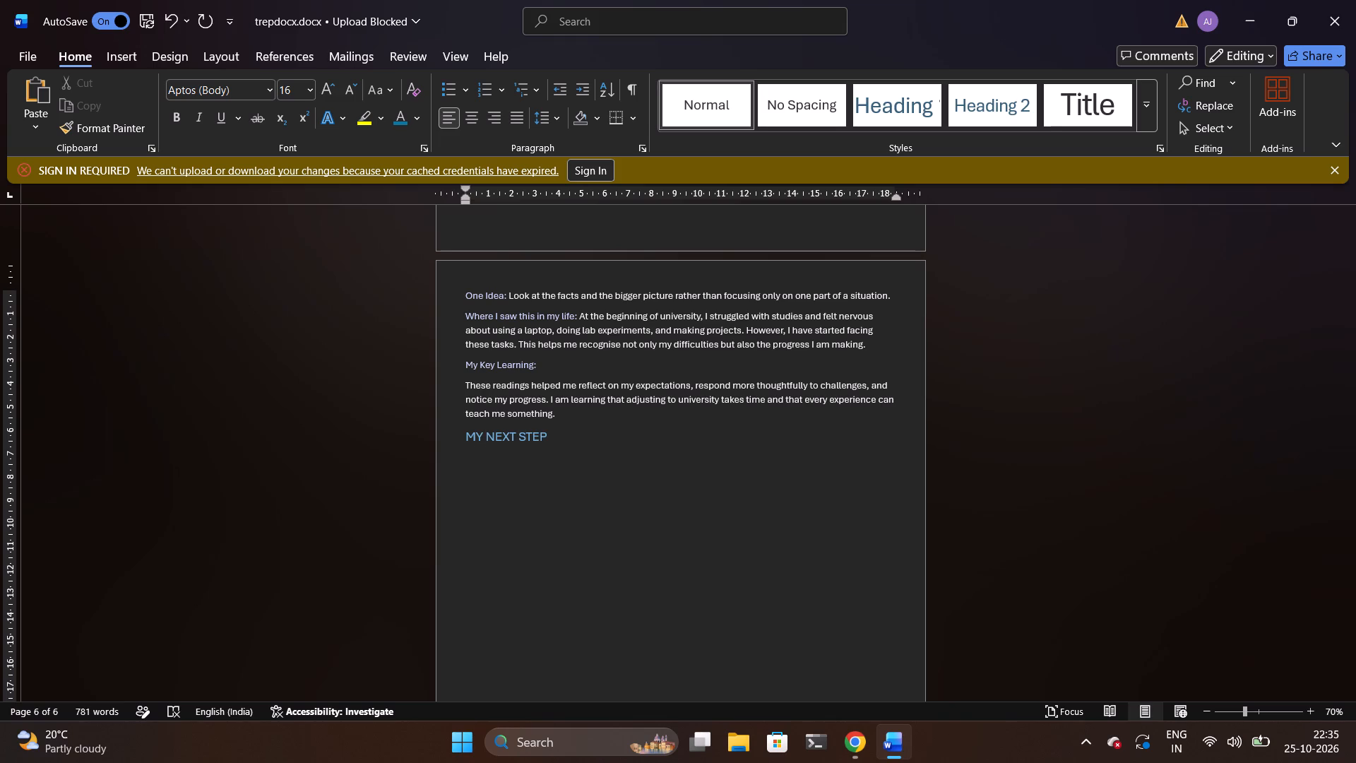
{"action": "key", "text": "shift+colon"}
{"action": "key", "text": "Return"}
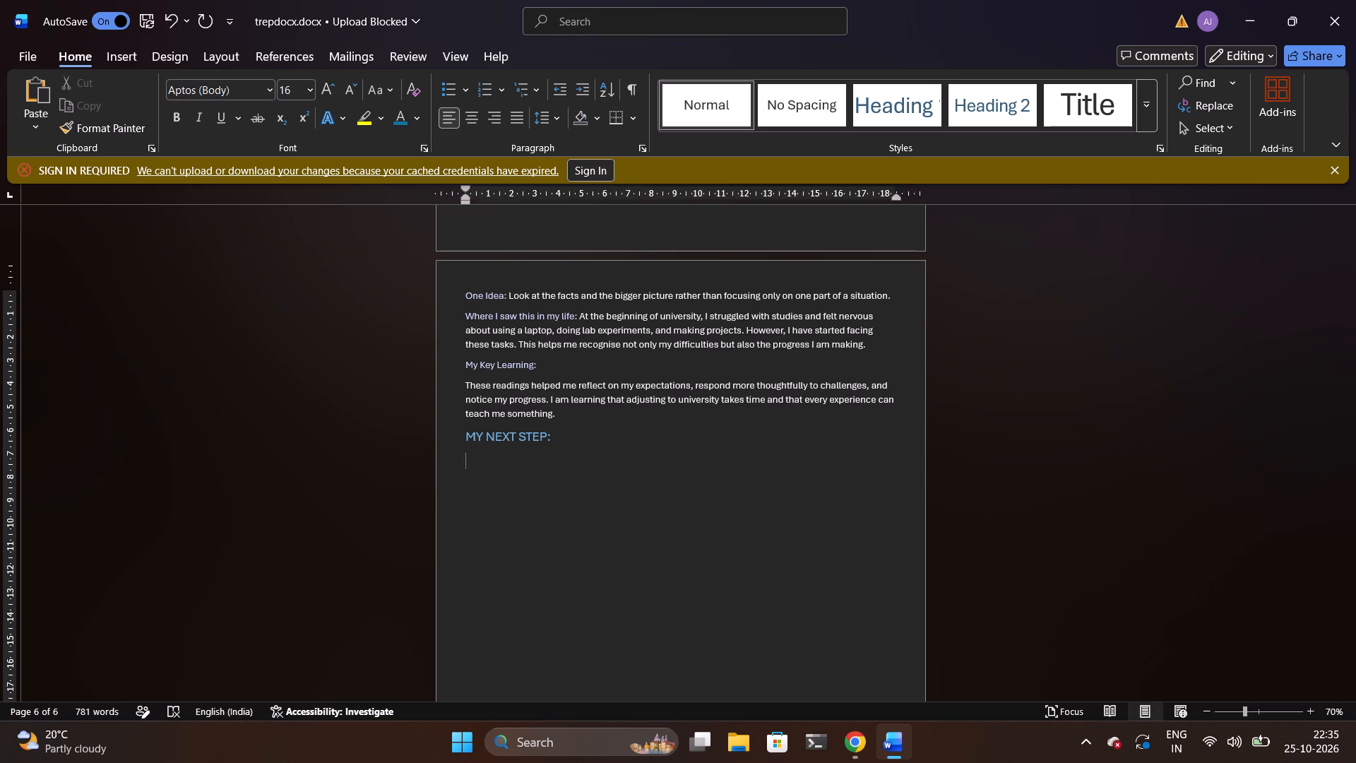
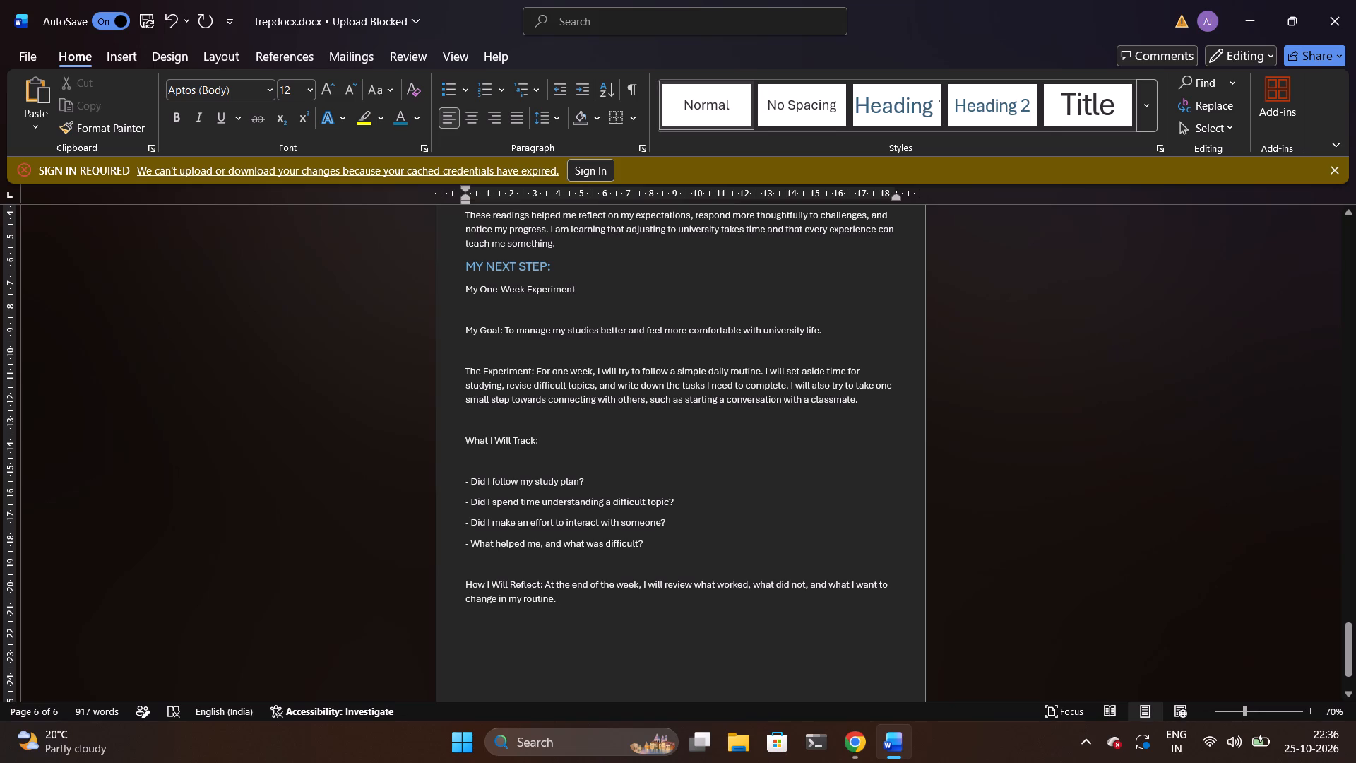
Change the font colour of the "My One-Week Experiment" line under MY NEXT STEP to the standard dark blue.
{"action": "left_click_drag", "start_coordinate": [469, 288], "coordinate": [552, 288]}
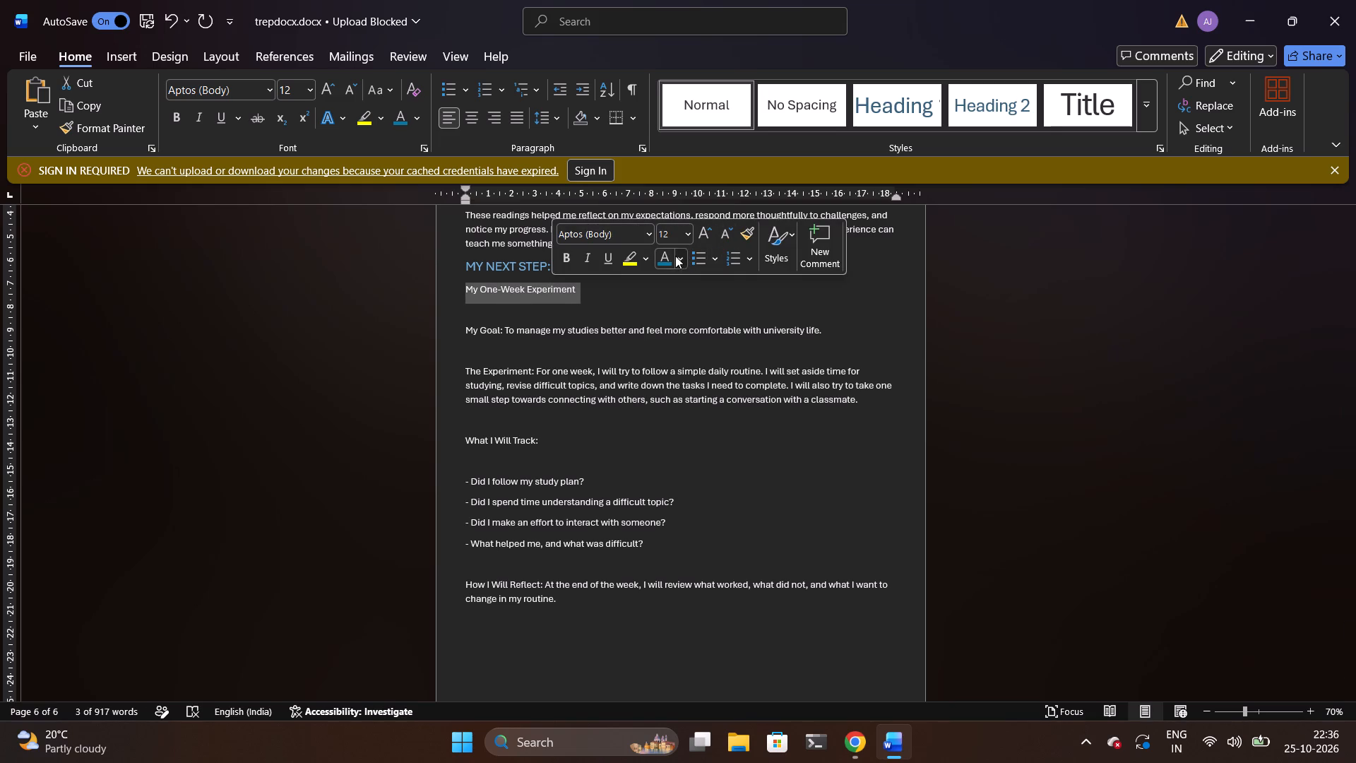
{"action": "left_click", "coordinate": [675, 256]}
{"action": "left_click", "coordinate": [852, 543]}
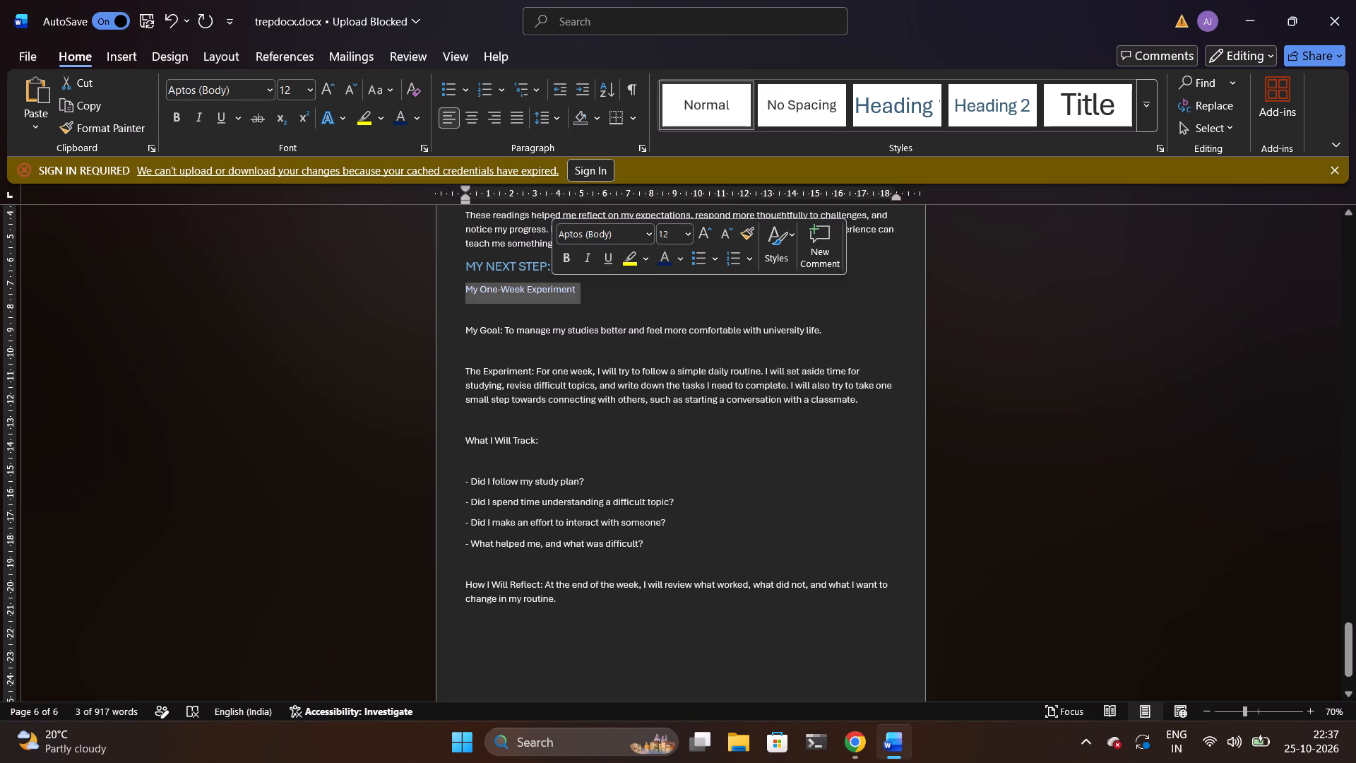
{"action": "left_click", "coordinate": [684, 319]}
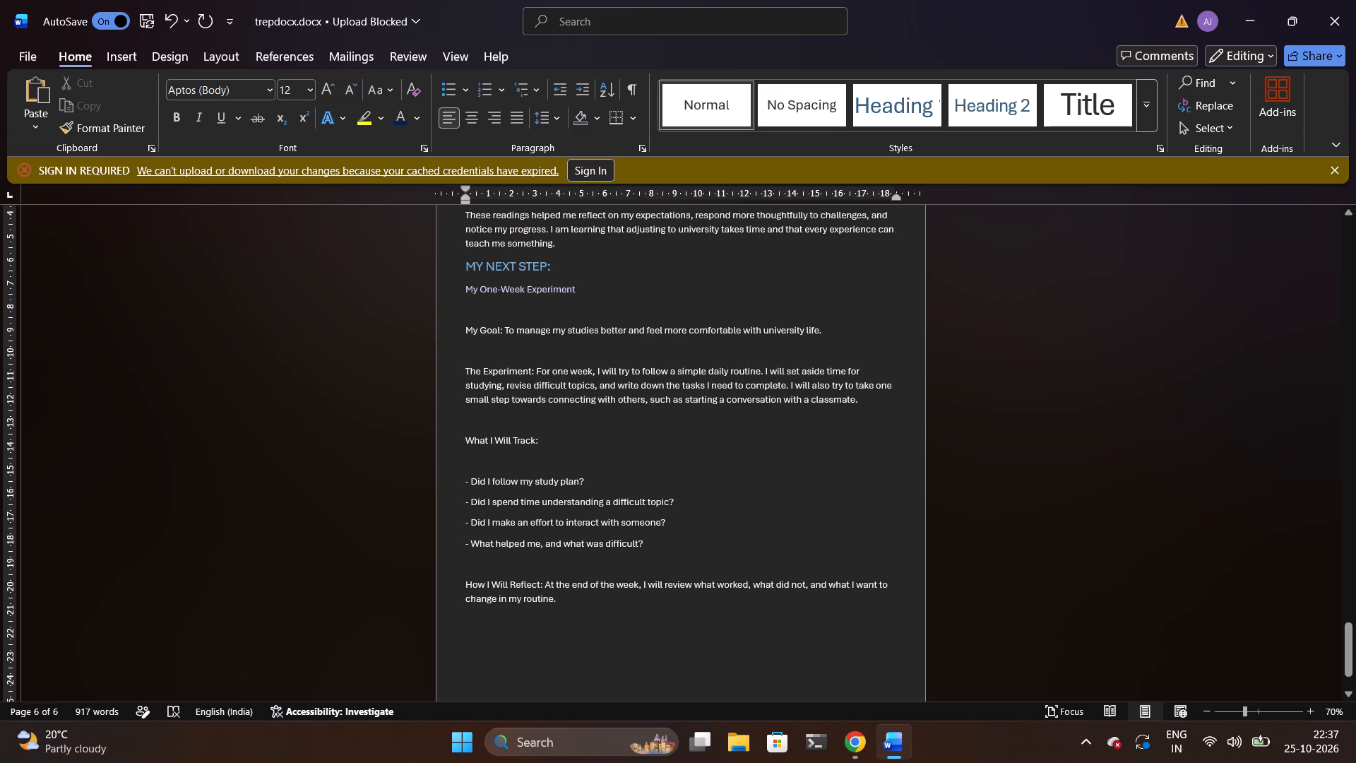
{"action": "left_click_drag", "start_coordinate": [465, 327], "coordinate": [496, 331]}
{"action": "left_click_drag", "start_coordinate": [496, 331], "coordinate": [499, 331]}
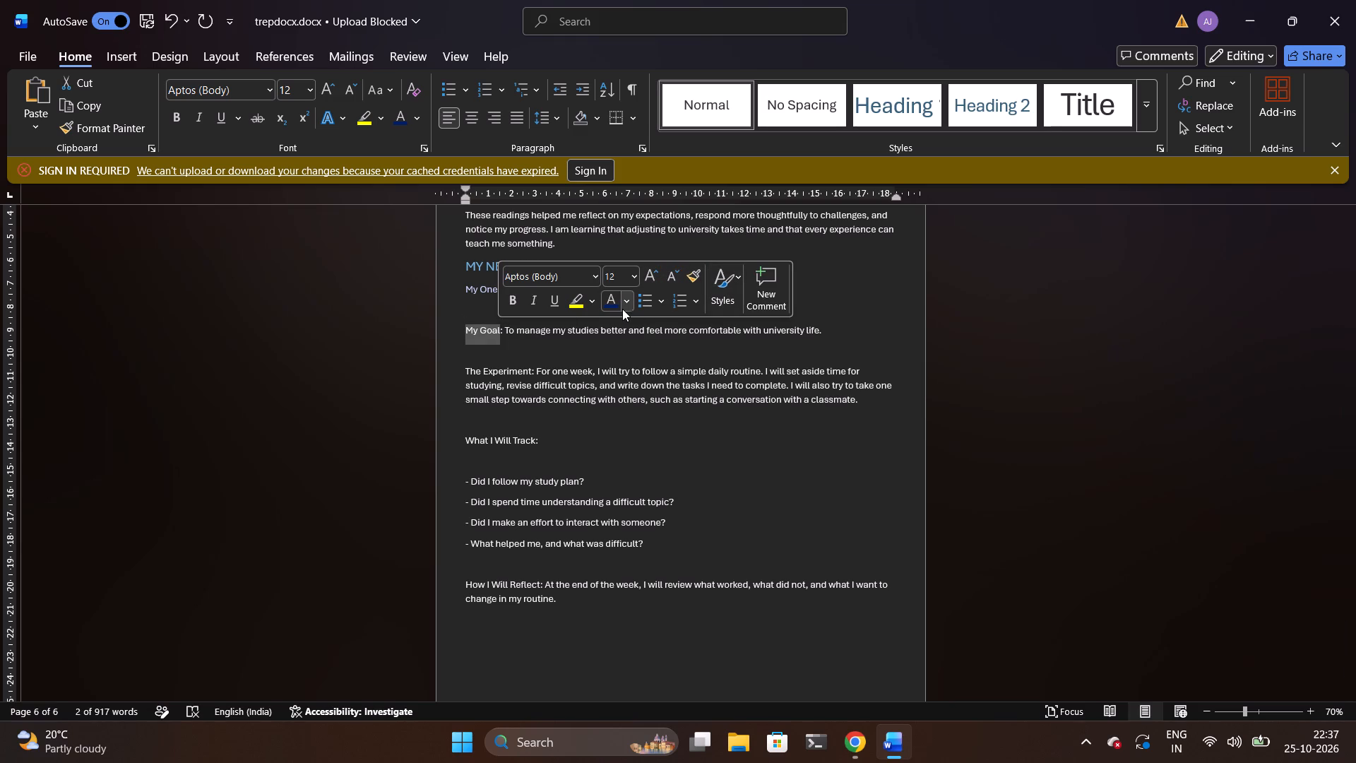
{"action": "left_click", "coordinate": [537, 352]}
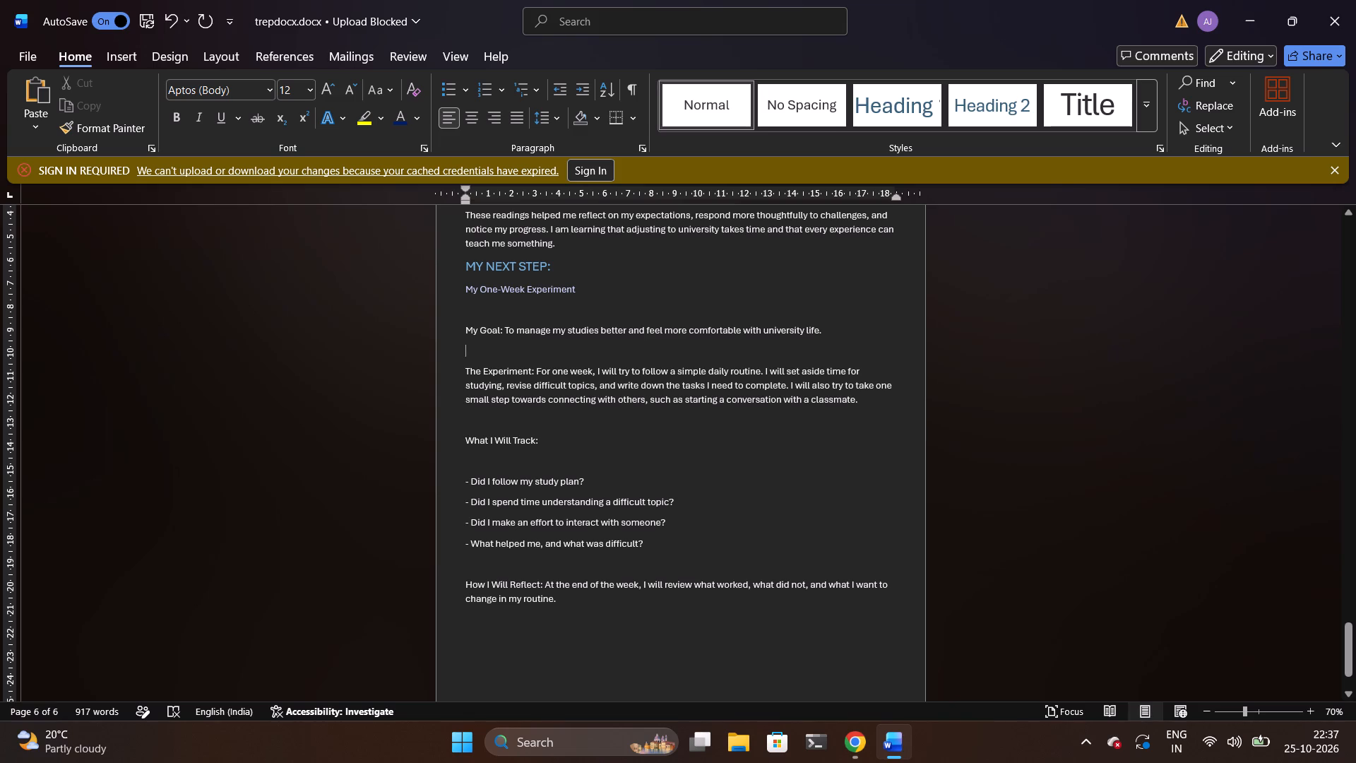
Add nine blank lines directly after the "My One-Week Experiment" line to make space above the My Goal paragraph.
{"action": "left_click", "coordinate": [581, 286]}
{"action": "key", "text": "Return"}
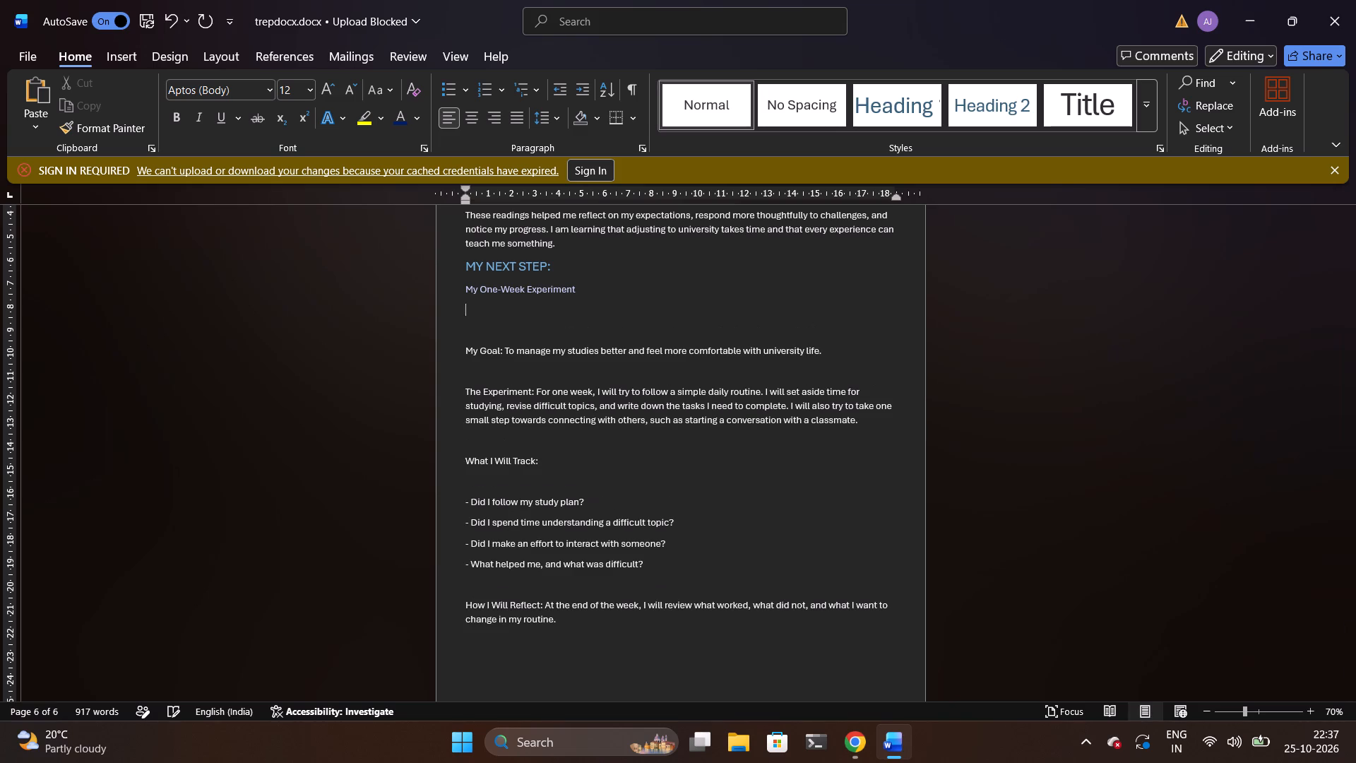
{"action": "key", "text": "Return"}
{"action": "key", "text": "Return"}
{"action": "key", "text": "Return"}
{"action": "key", "text": "Return"}
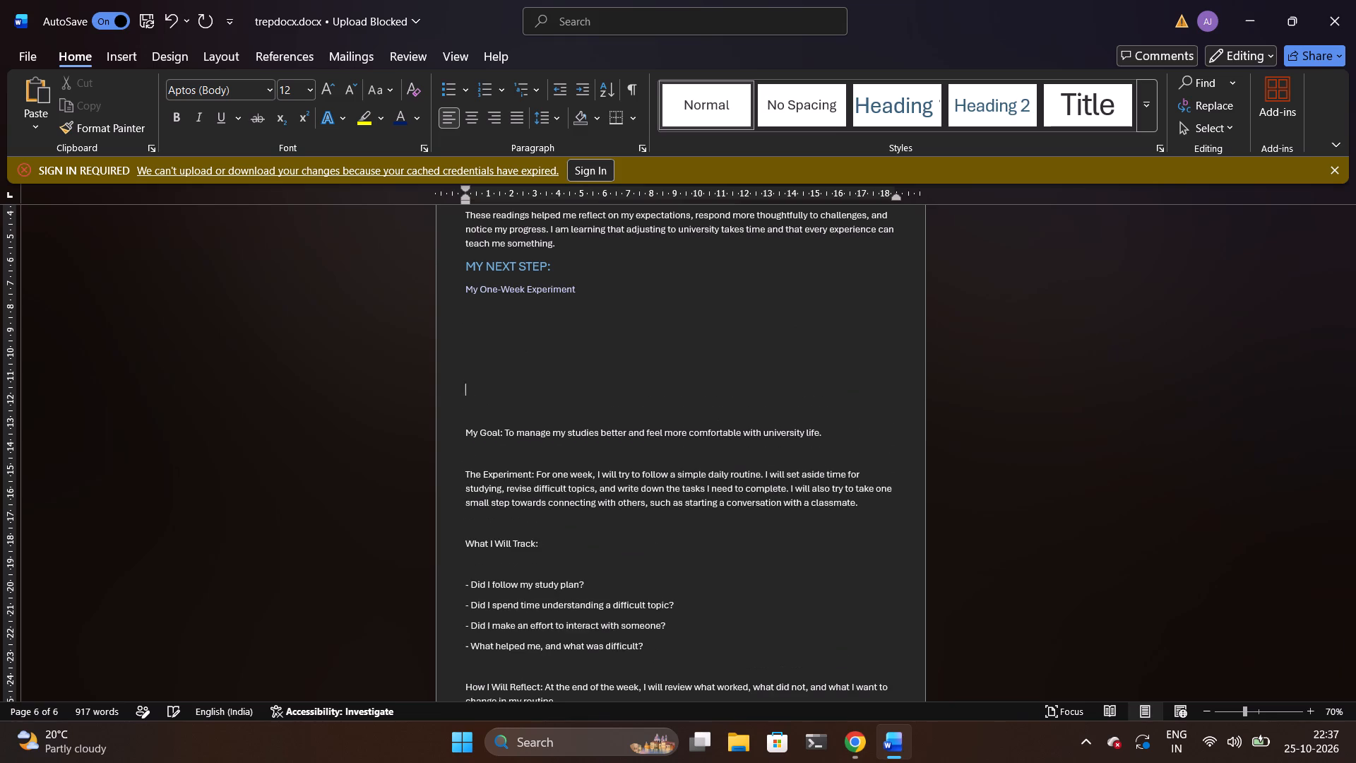
{"action": "key", "text": "Return"}
{"action": "key", "text": "Return"}
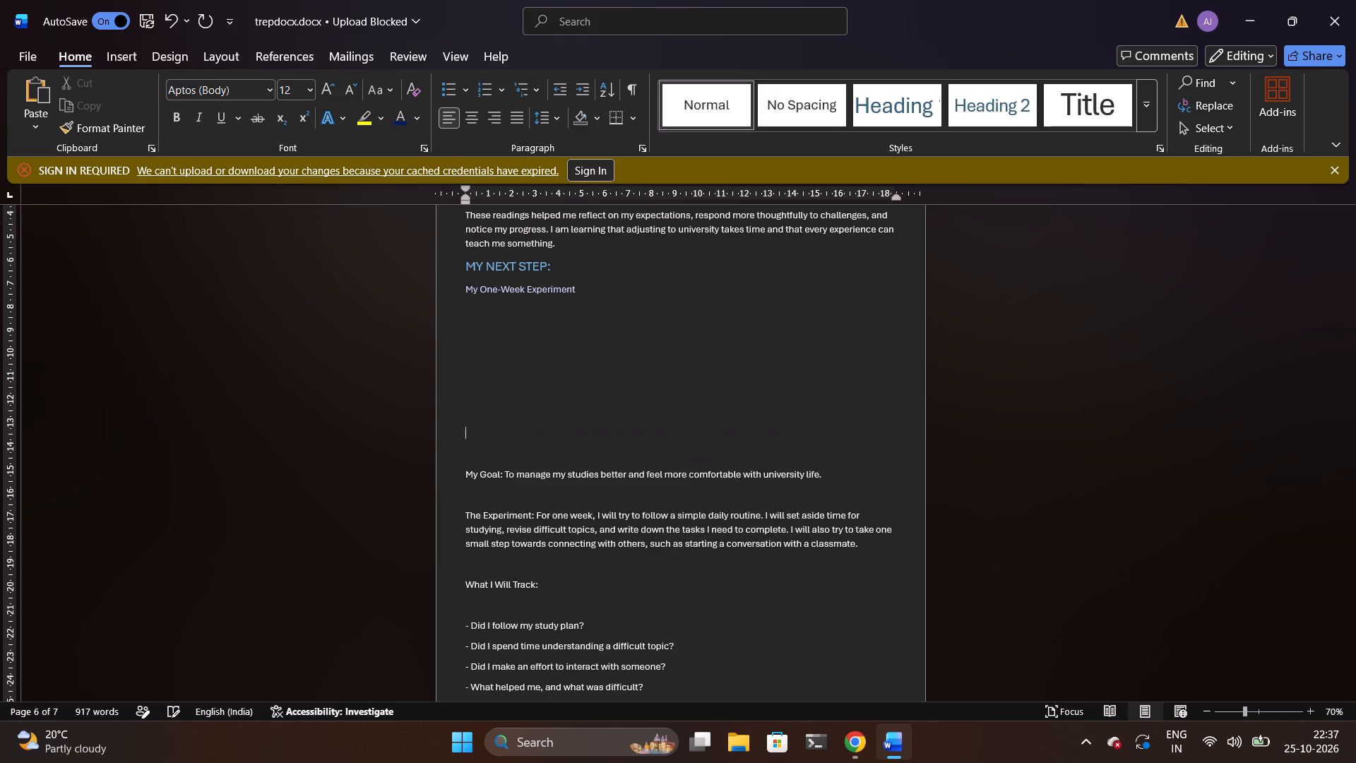
{"action": "key", "text": "Return"}
{"action": "key", "text": "Return"}
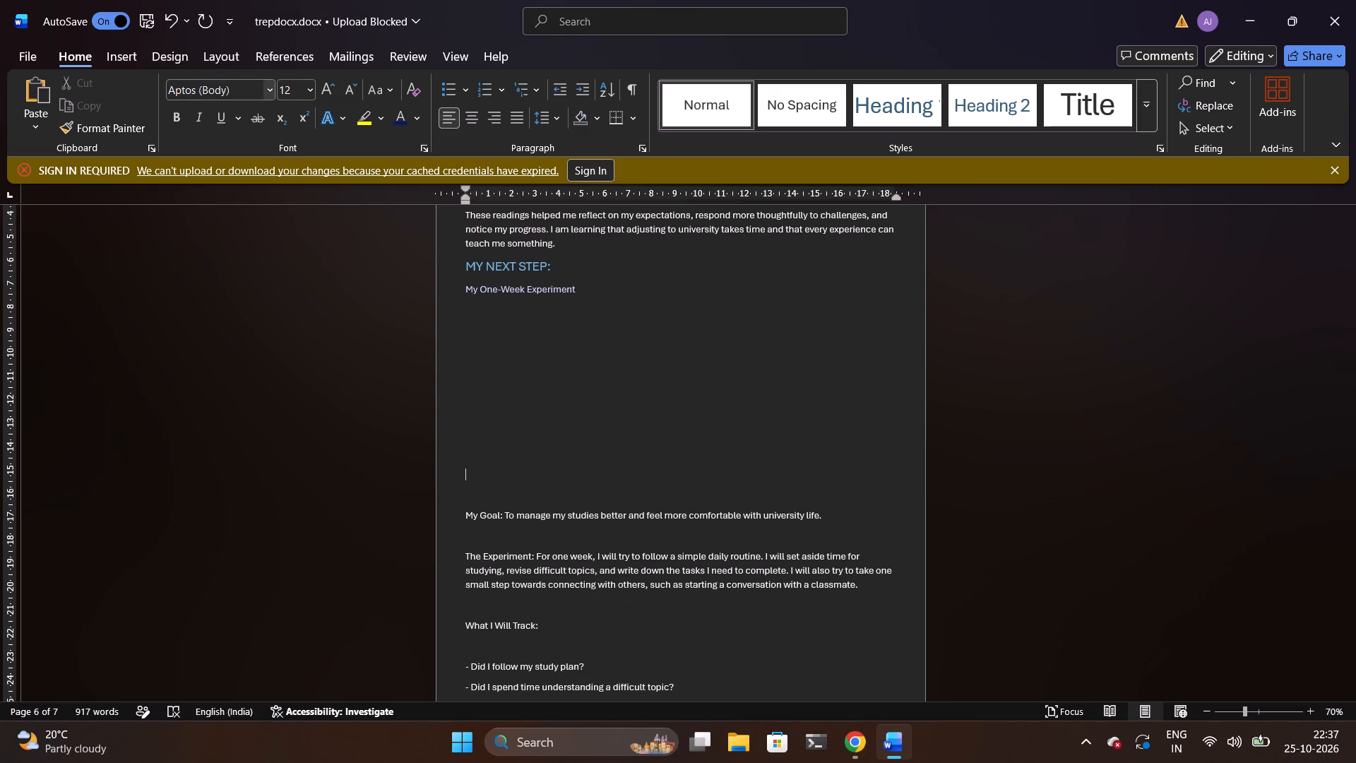
Start inserting an object in the blank space between "My One-Week Experiment" and the My Goal paragraph.
{"action": "left_click", "coordinate": [127, 52]}
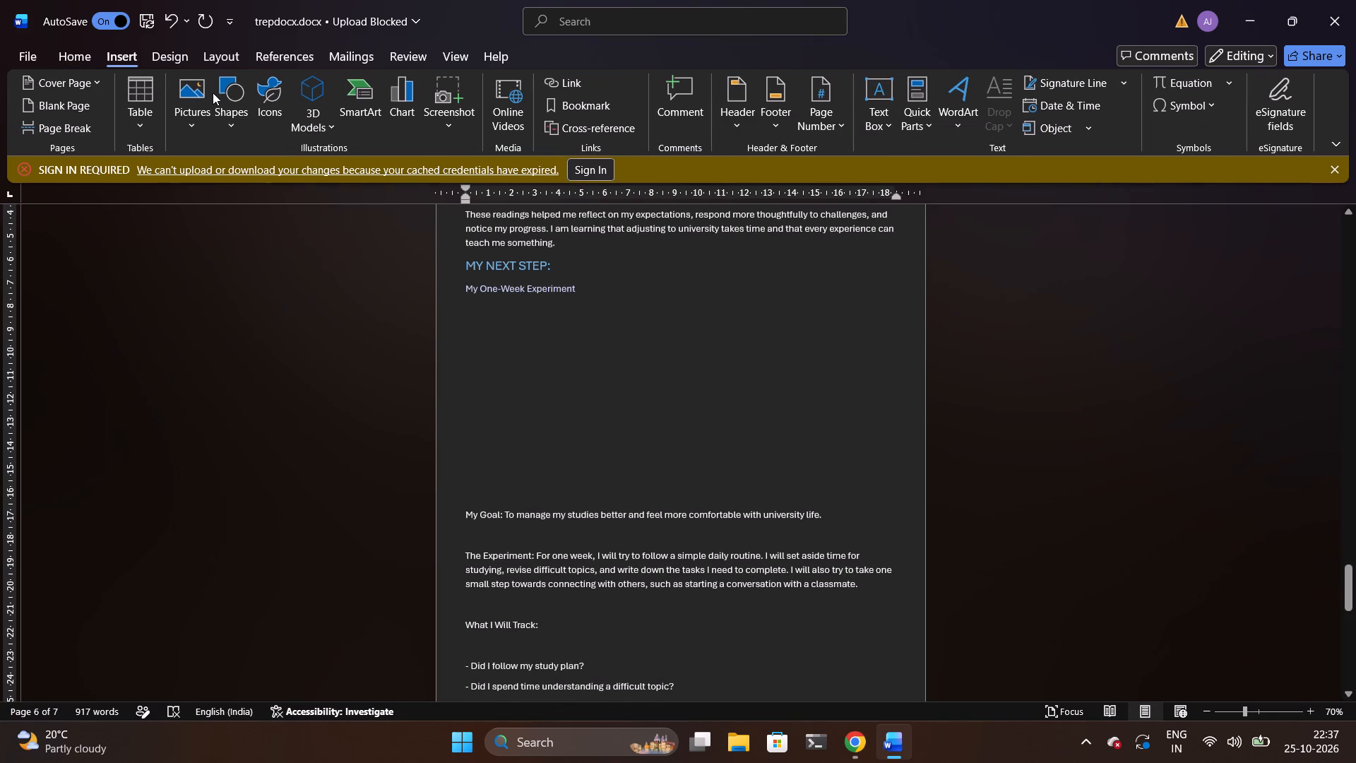
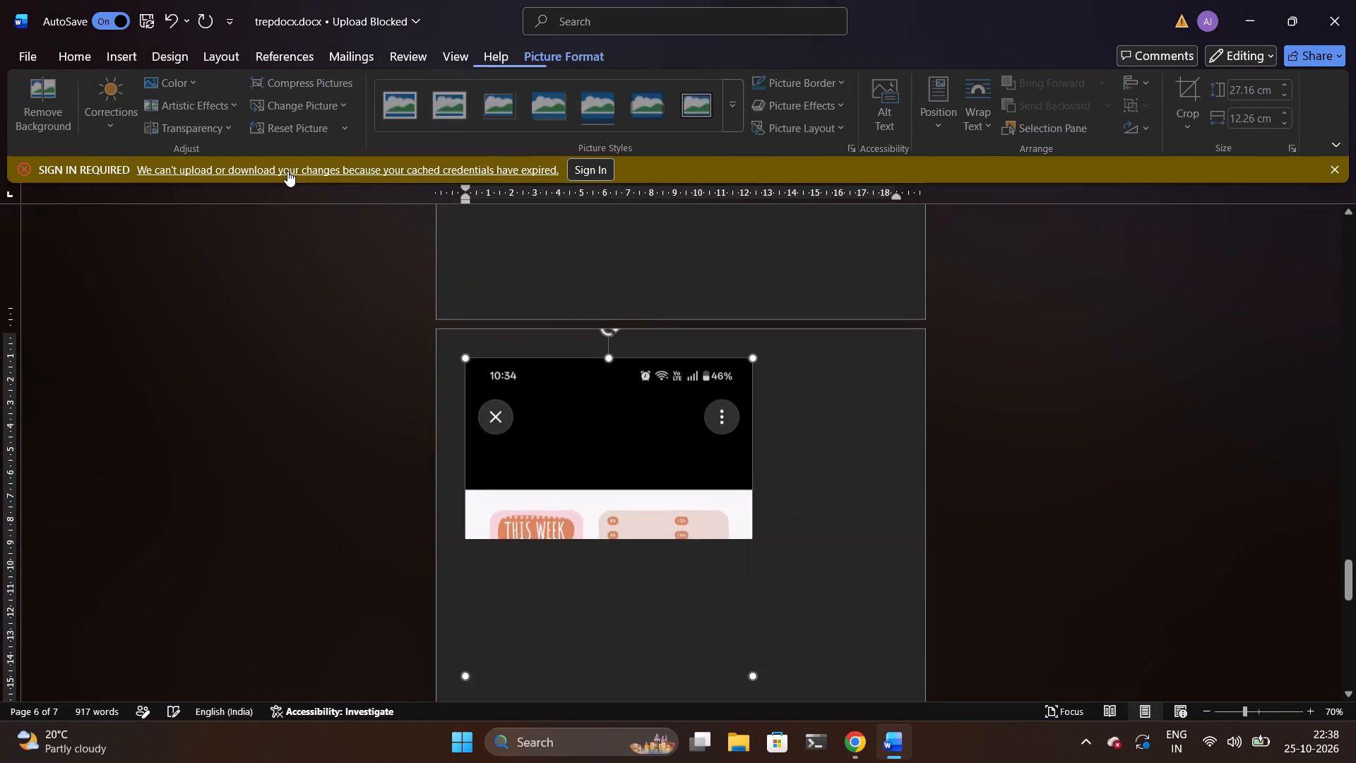
Delete the weekly planner screenshot inserted between "My One-Week Experiment" and the My Goal paragraph, and return to the blank space there.
{"action": "scroll", "coordinate": [287, 171], "scroll_direction": "up", "scroll_amount": 3}
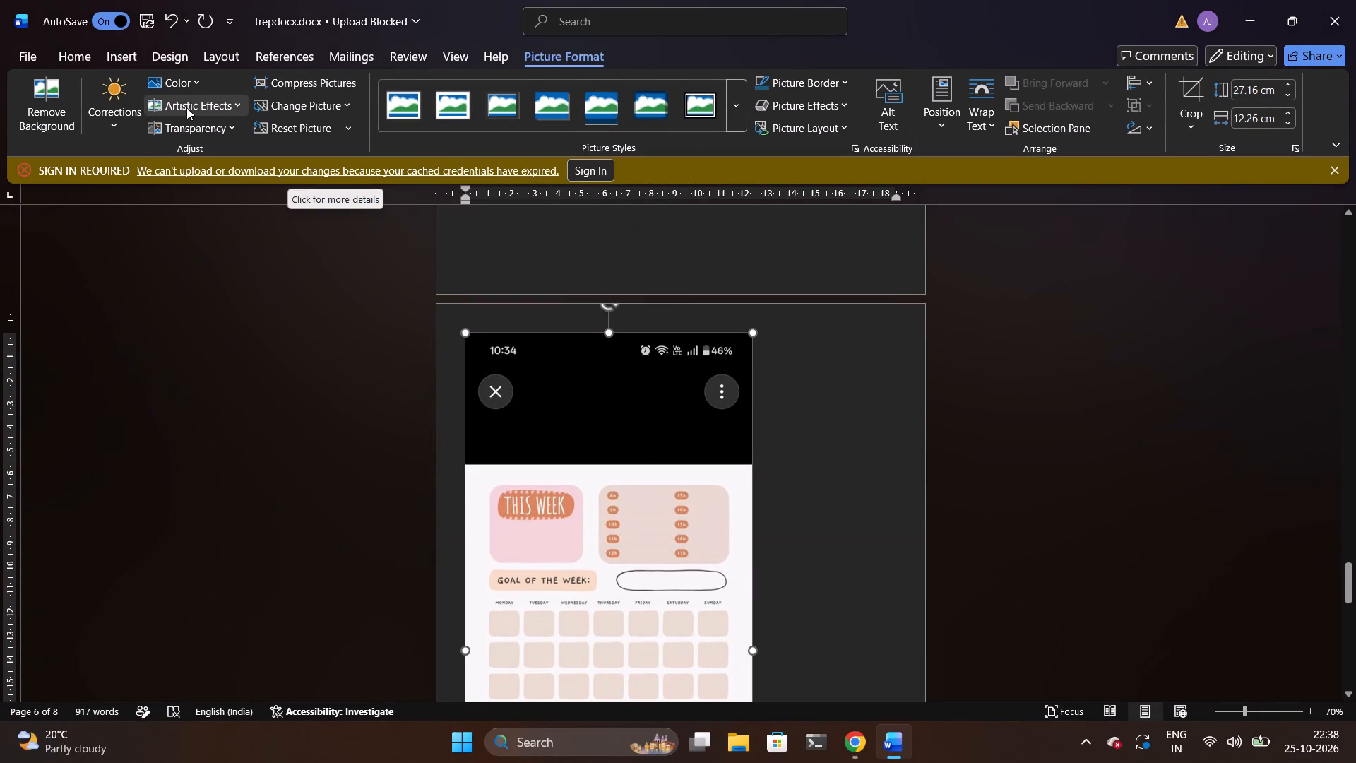
{"action": "scroll", "coordinate": [640, 345], "scroll_direction": "down", "scroll_amount": 1}
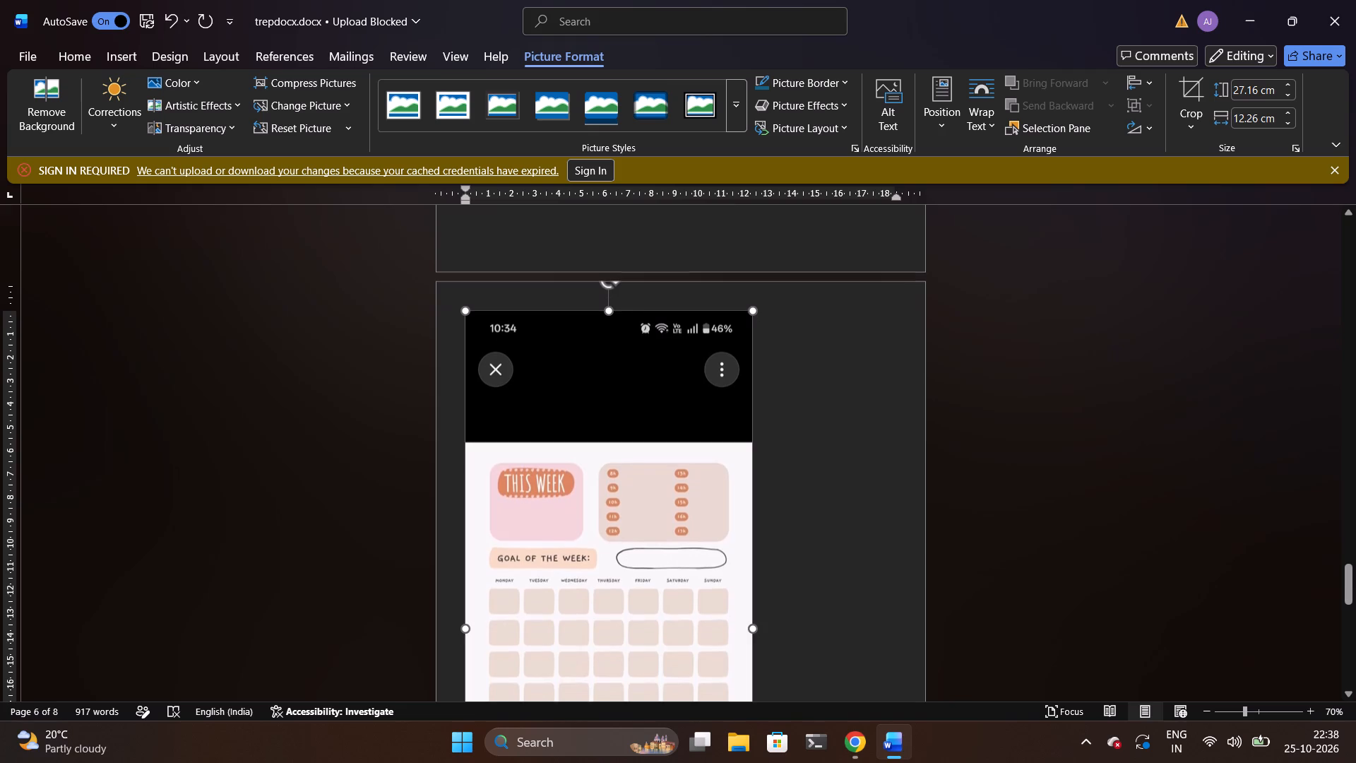
{"action": "scroll", "coordinate": [640, 345], "scroll_direction": "down", "scroll_amount": 1}
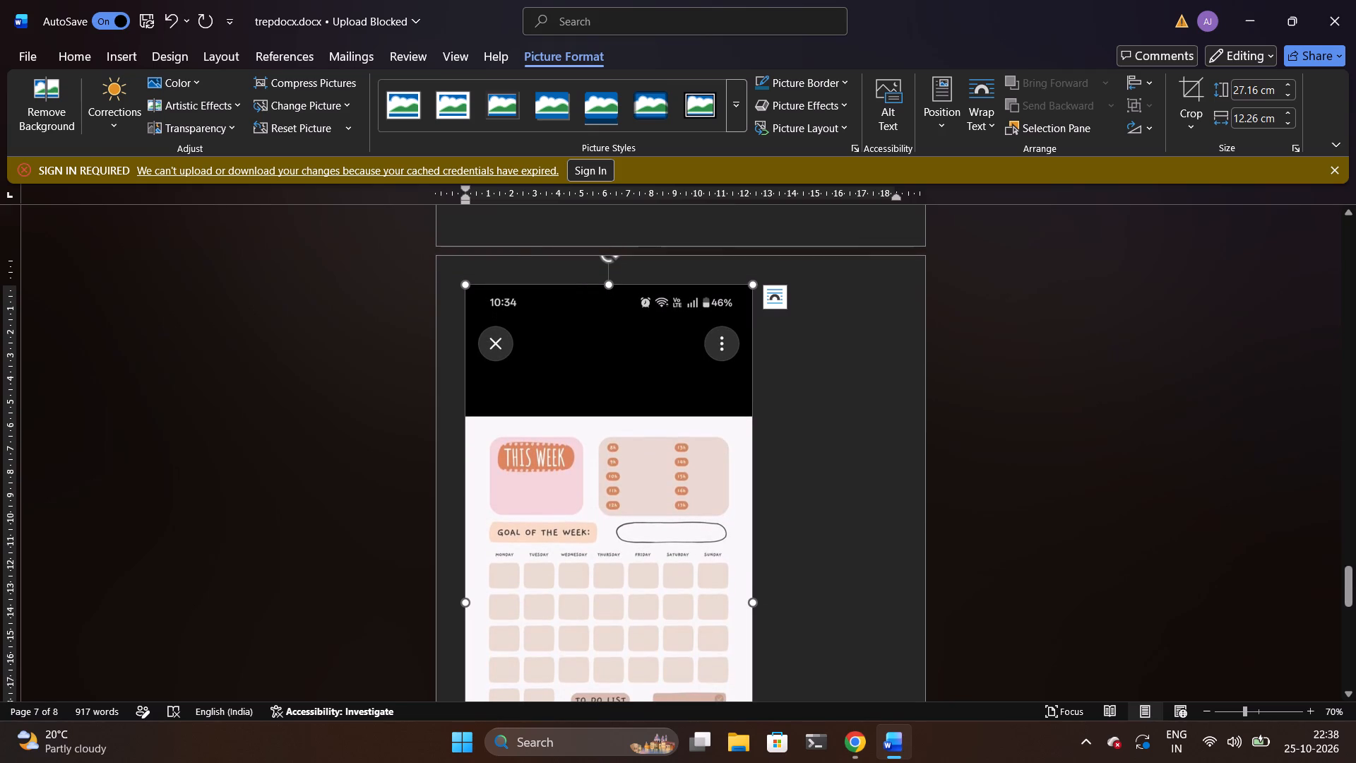
{"action": "key", "text": "Delete"}
{"action": "scroll", "coordinate": [640, 345], "scroll_direction": "up", "scroll_amount": 1}
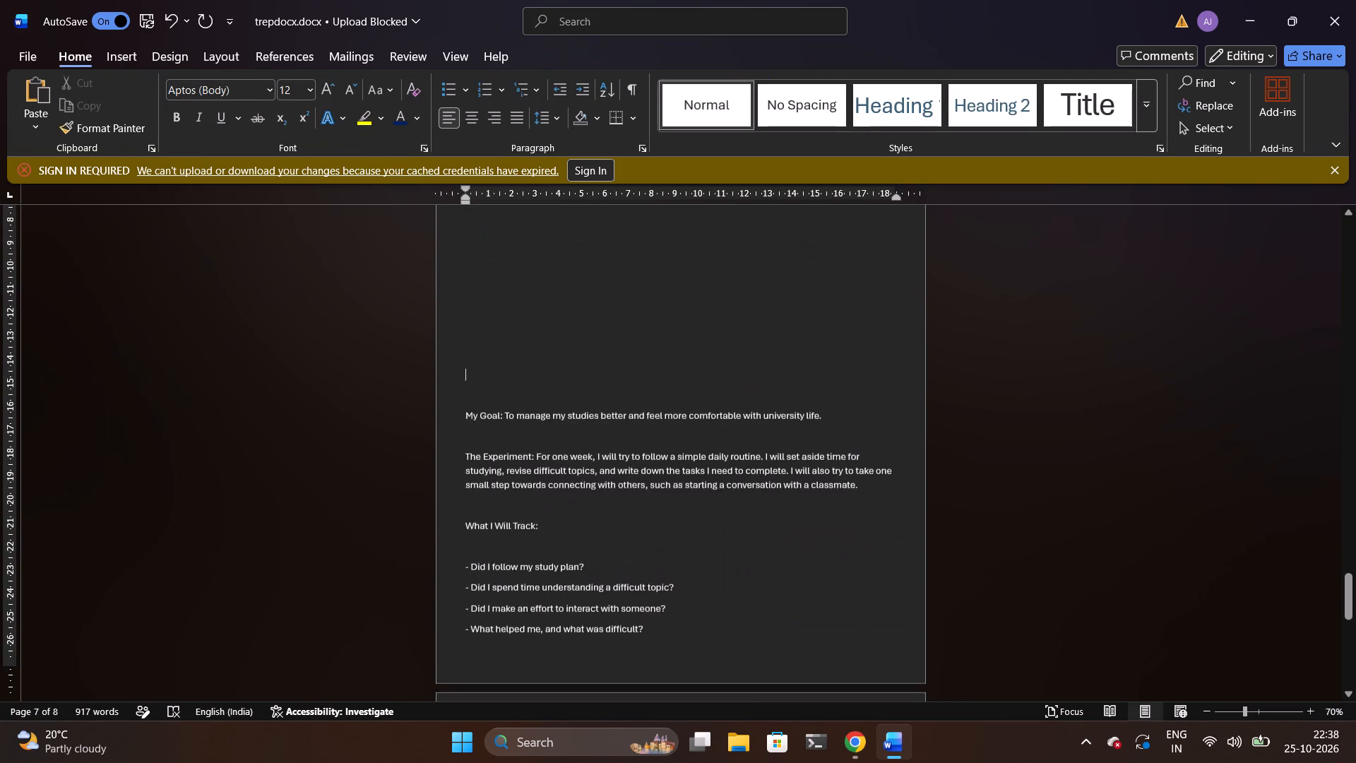
{"action": "scroll", "coordinate": [640, 345], "scroll_direction": "up", "scroll_amount": 2}
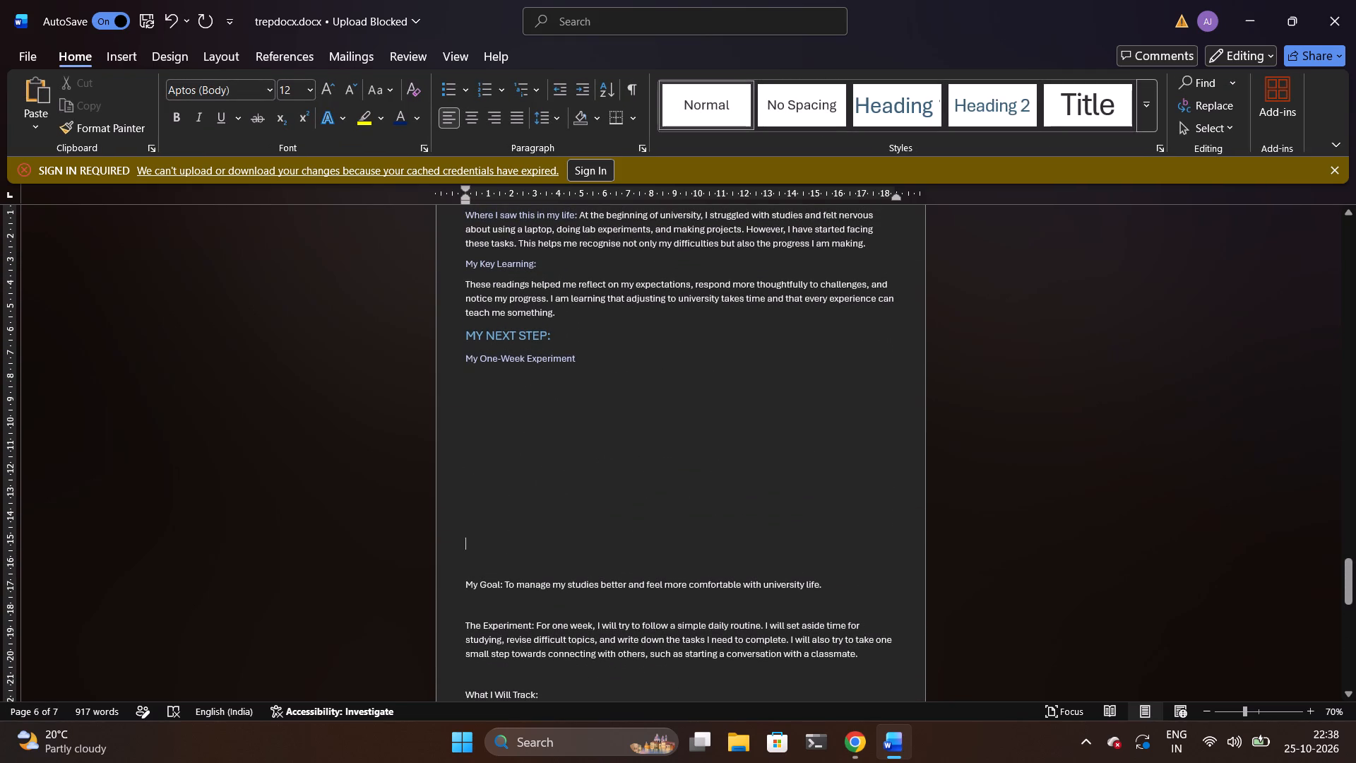
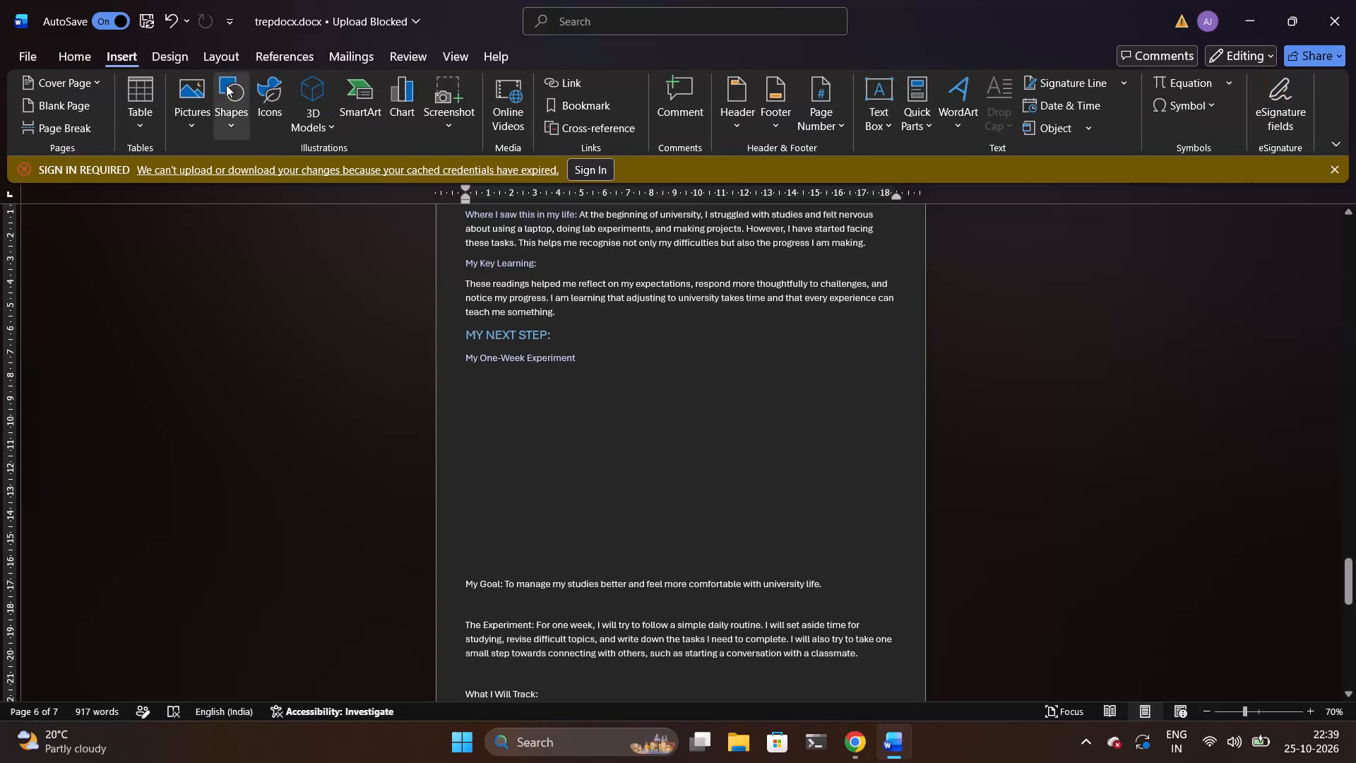
Insert the picture "WhatsApp Image 2026-10-25 at 10.38.33 PM.jpeg" from the Downloads folder above the My Goal paragraph.
{"action": "left_click", "coordinate": [181, 78]}
{"action": "left_click", "coordinate": [239, 173]}
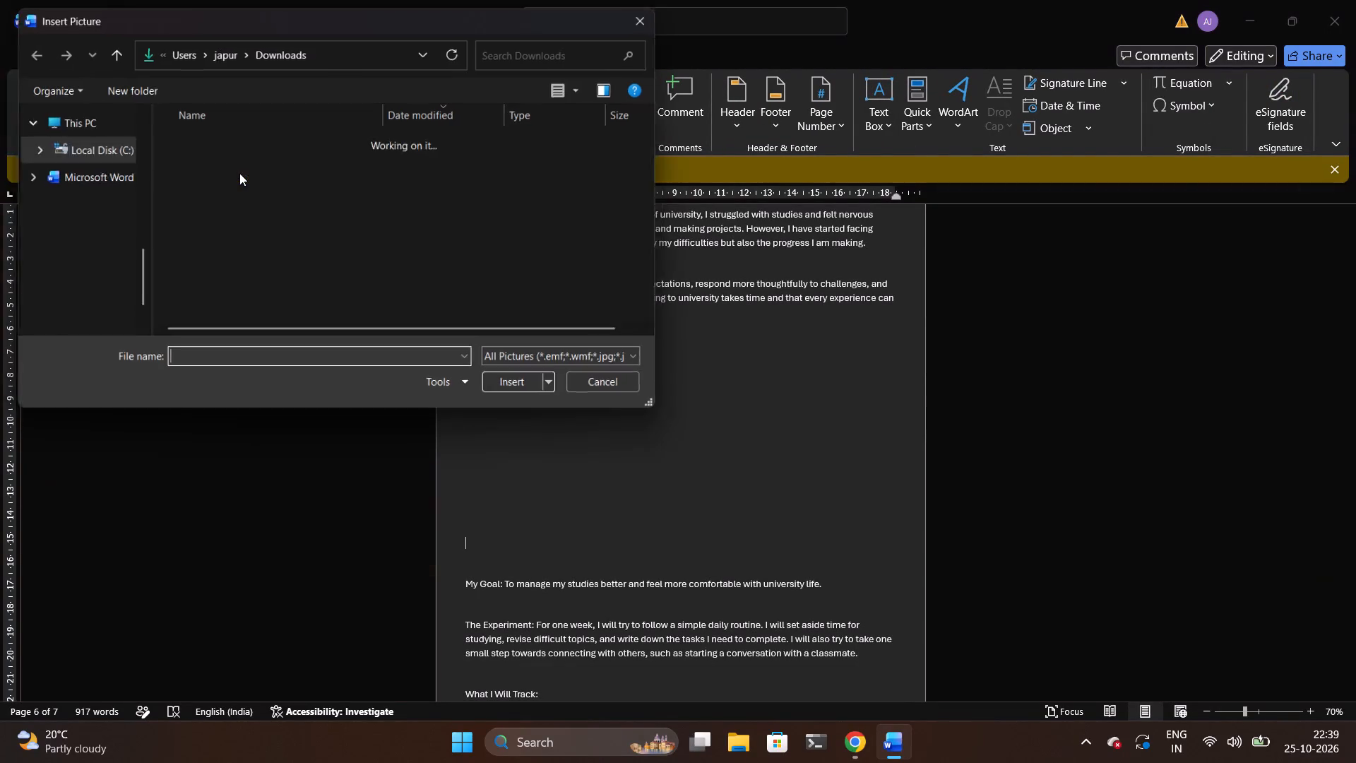
{"action": "double_click", "coordinate": [263, 167]}
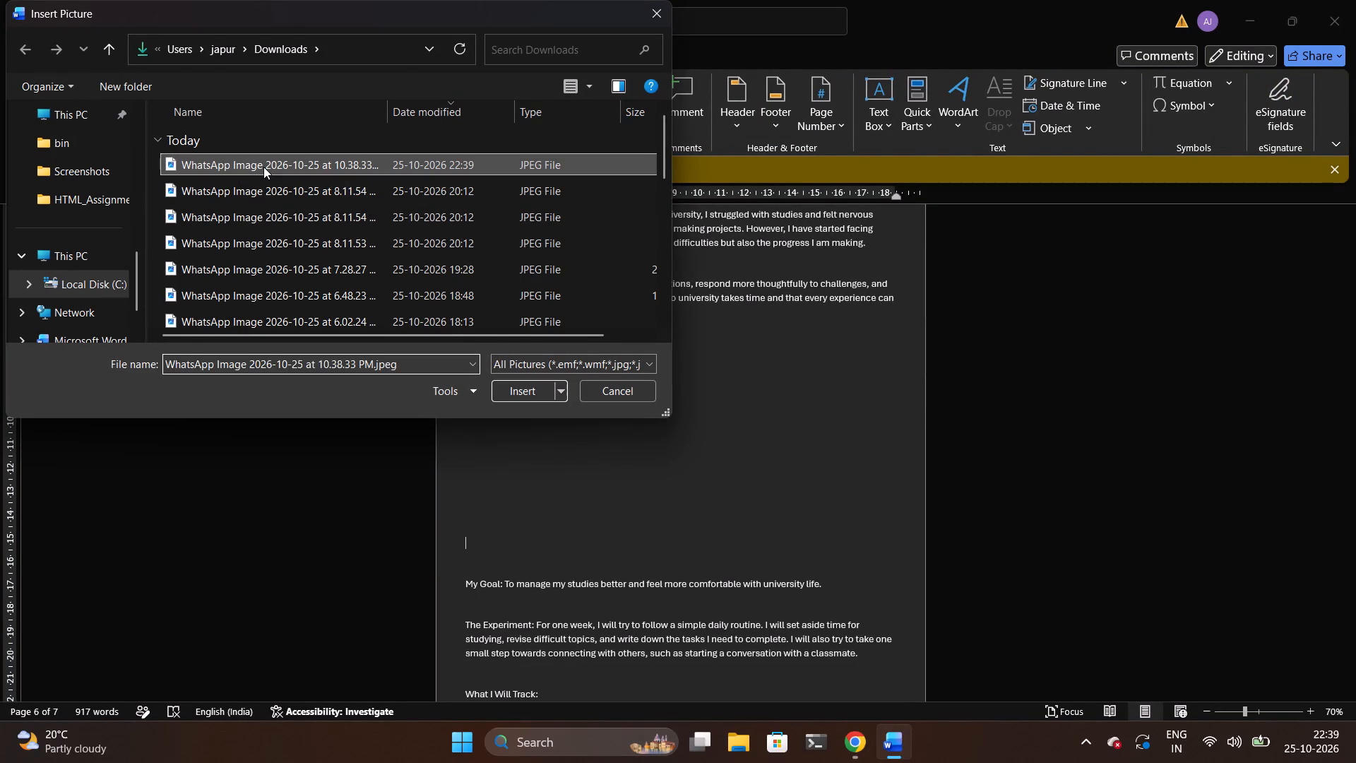
Deselect the weekly planner picture and examine its placement relative to the BU100 readings and the "My One-Week Experiment" line.
{"action": "scroll", "coordinate": [263, 167], "scroll_direction": "up", "scroll_amount": 1}
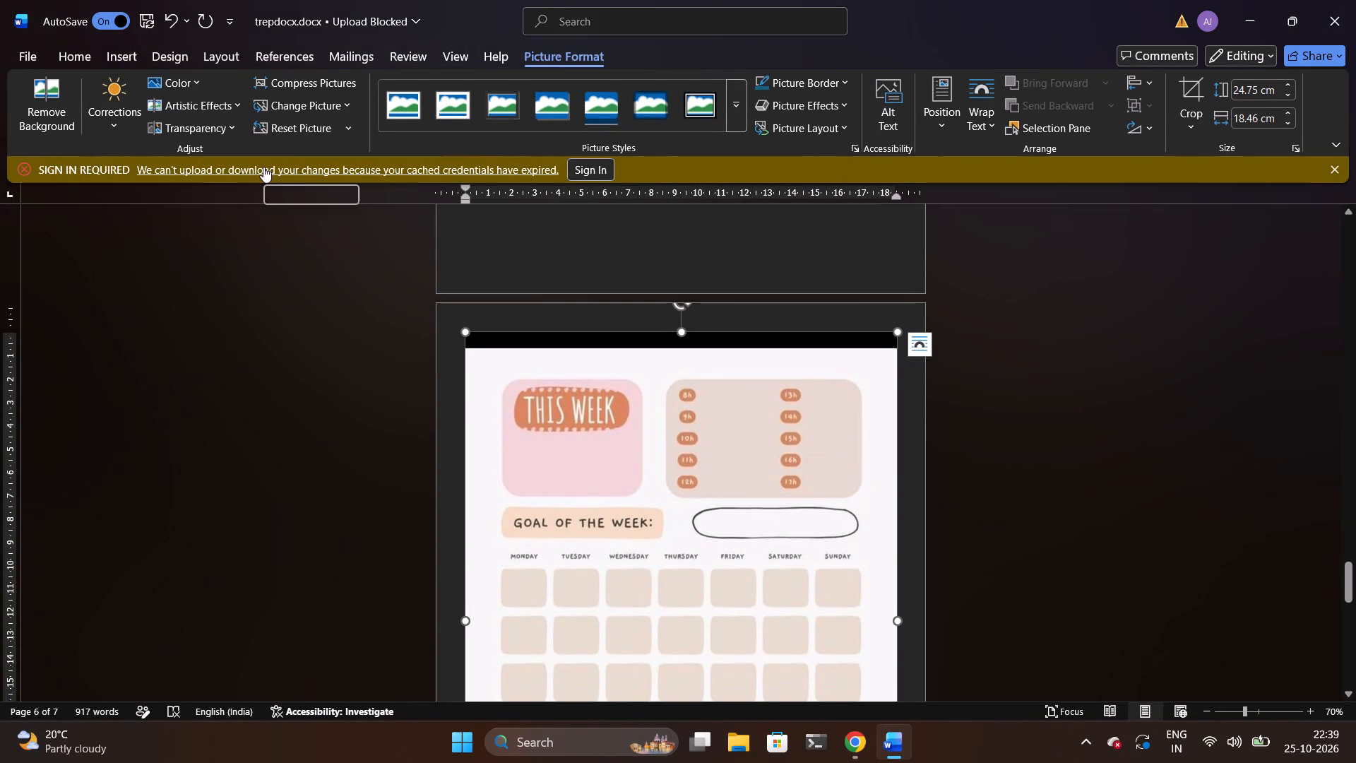
{"action": "scroll", "coordinate": [263, 167], "scroll_direction": "up", "scroll_amount": 1}
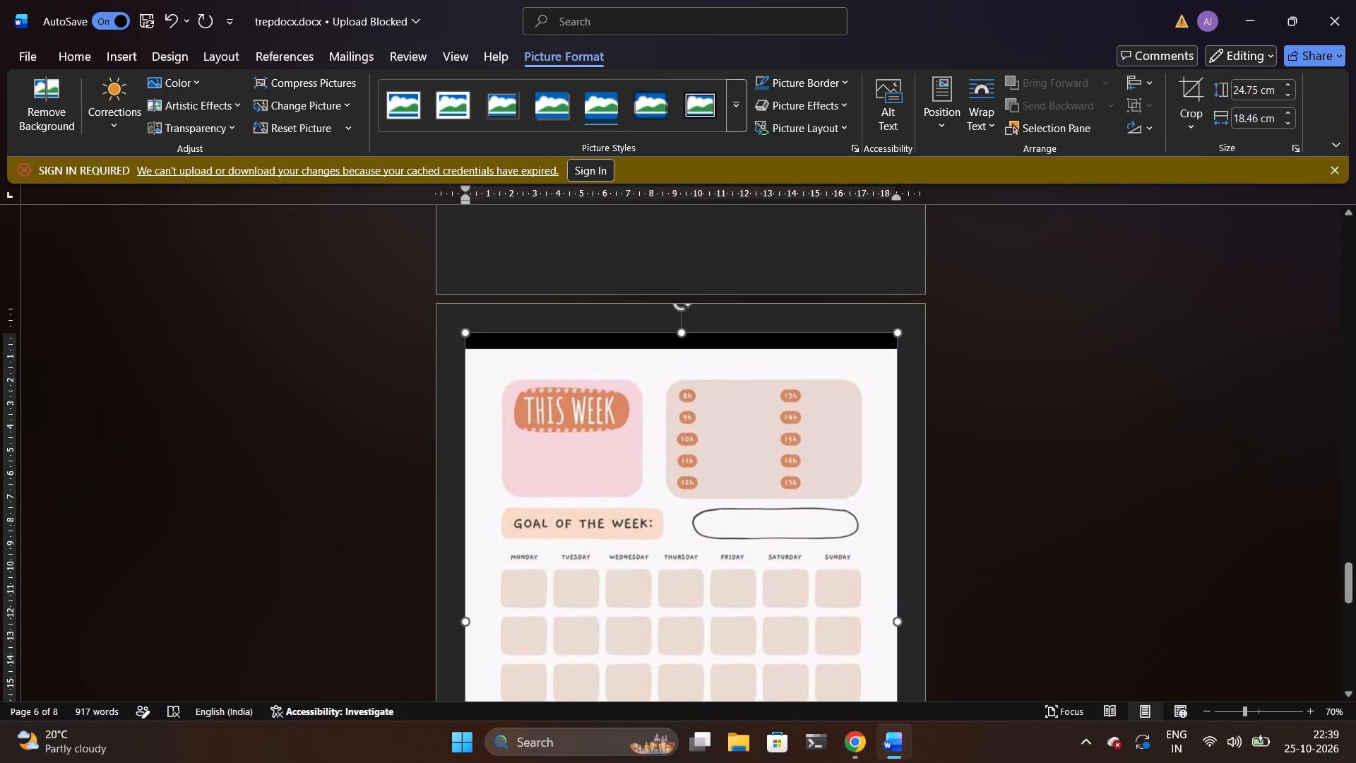
{"action": "left_click", "coordinate": [1244, 403]}
{"action": "scroll", "coordinate": [1244, 403], "scroll_direction": "up", "scroll_amount": 7}
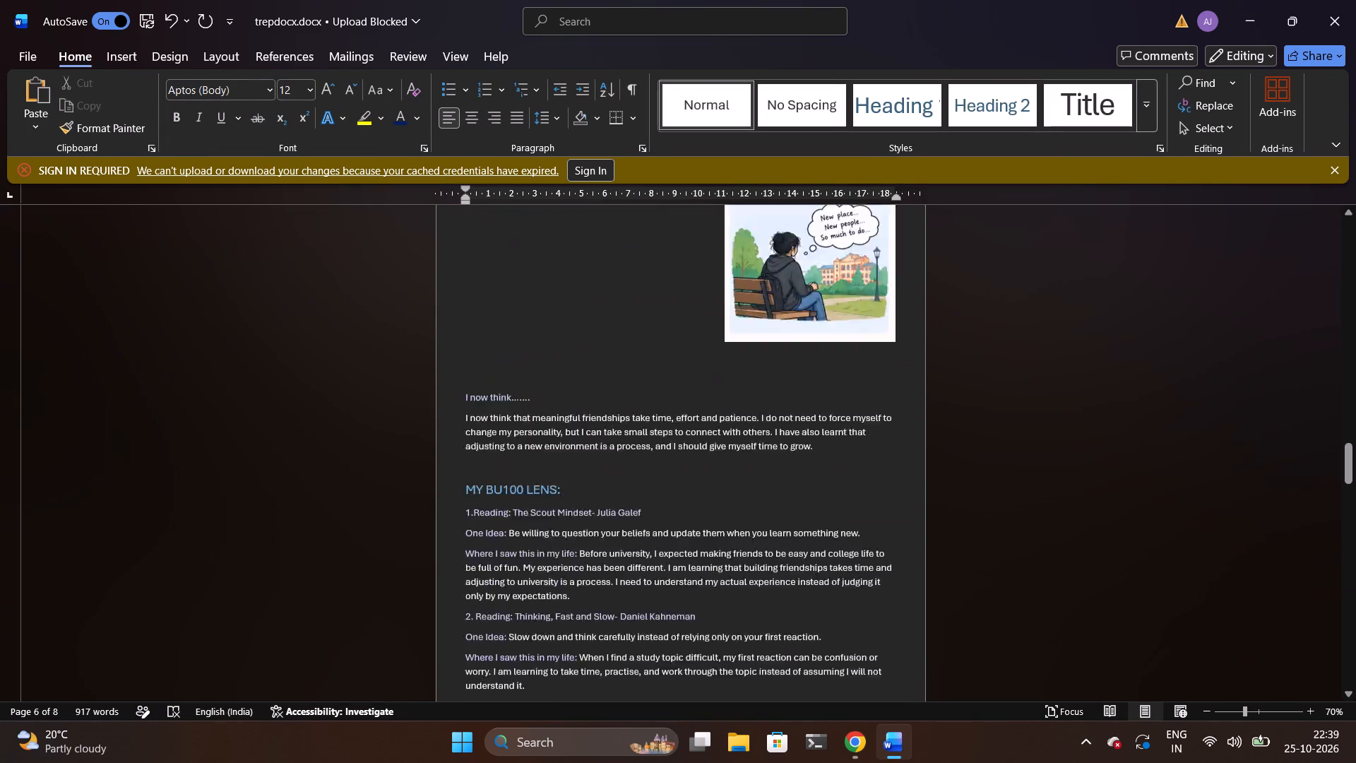
{"action": "scroll", "coordinate": [1244, 403], "scroll_direction": "up", "scroll_amount": 1}
{"action": "scroll", "coordinate": [1244, 403], "scroll_direction": "down", "scroll_amount": 4}
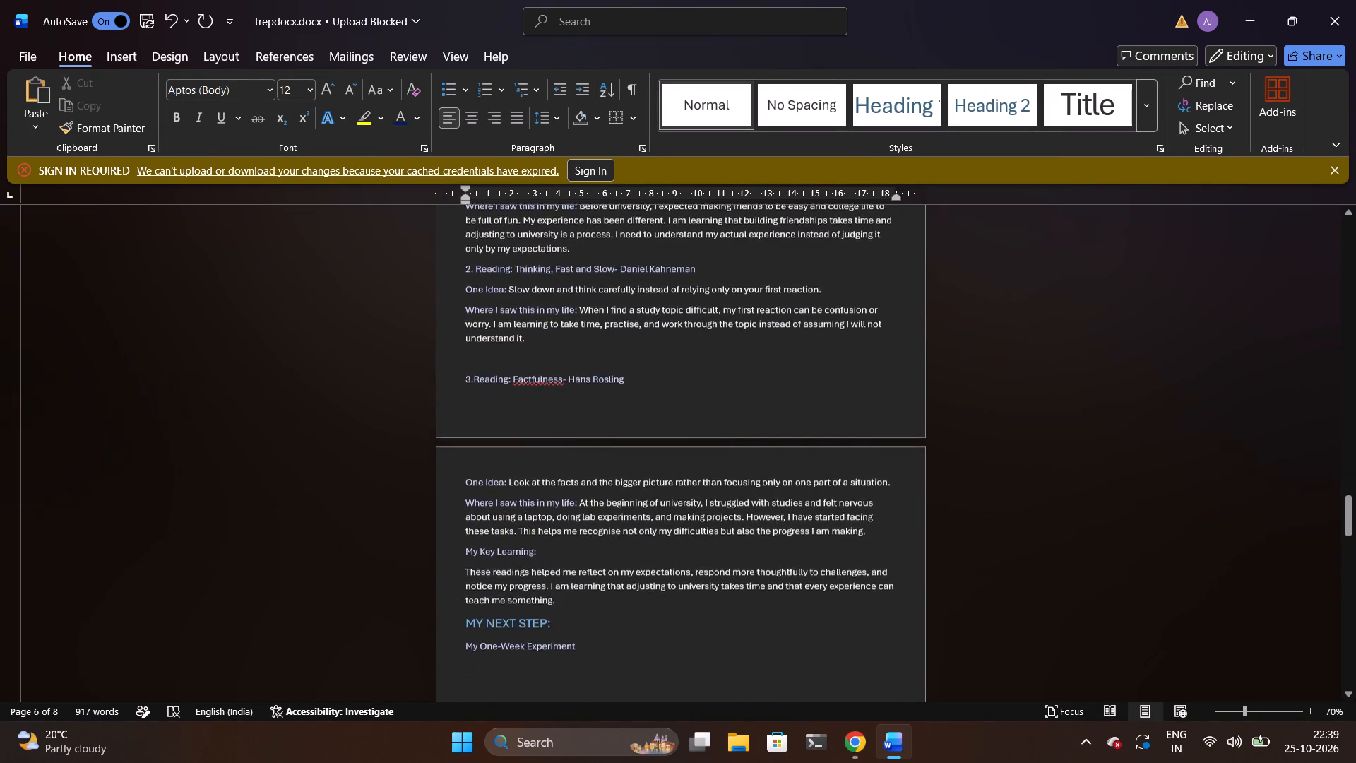
{"action": "scroll", "coordinate": [1244, 403], "scroll_direction": "down", "scroll_amount": 5}
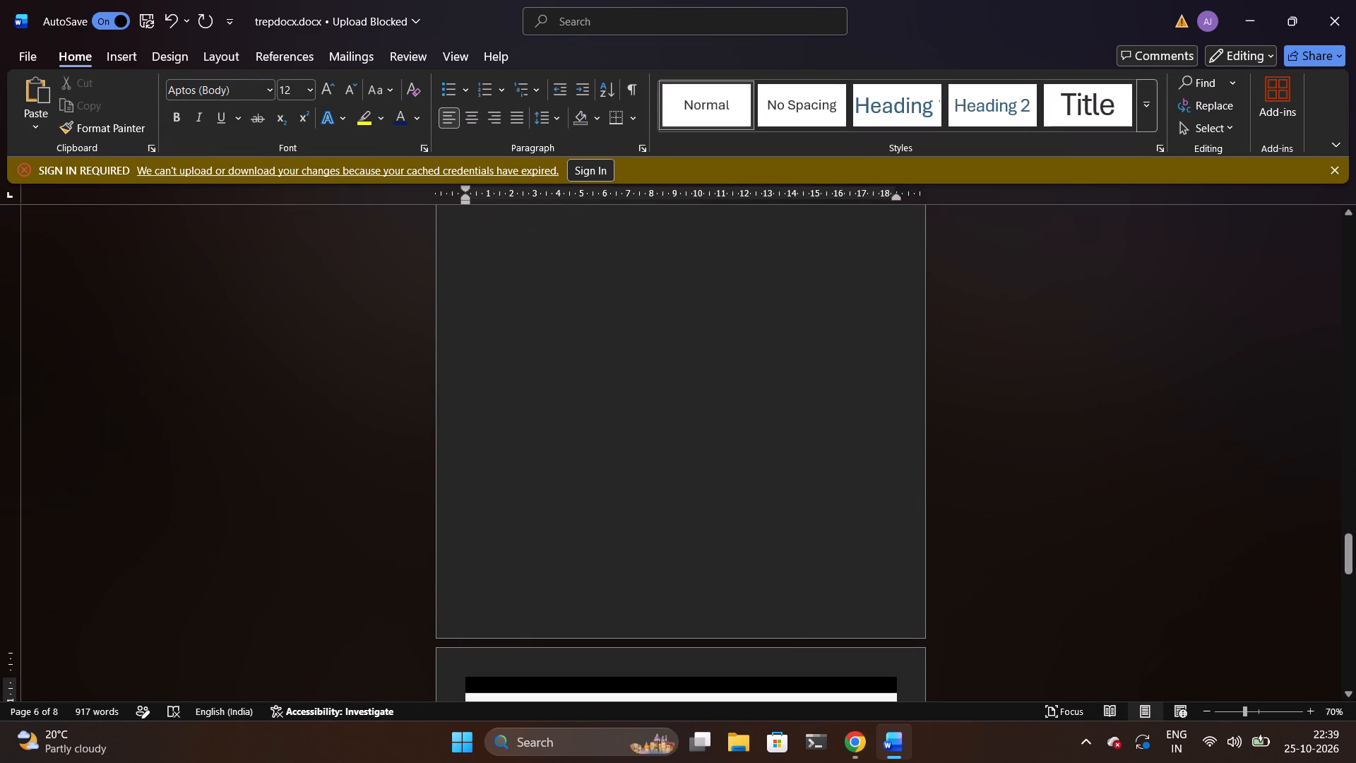
{"action": "scroll", "coordinate": [686, 403], "scroll_direction": "down", "scroll_amount": 2}
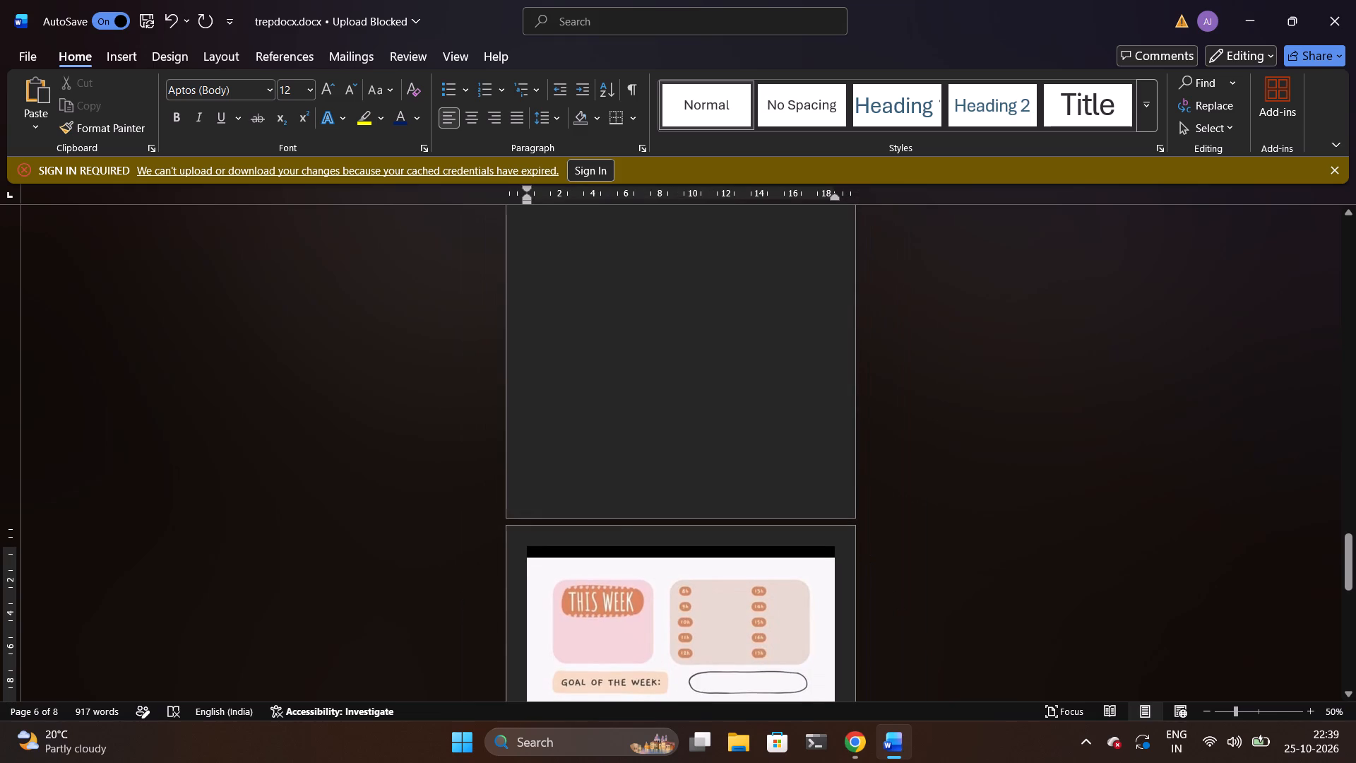
{"action": "scroll", "coordinate": [686, 430], "scroll_direction": "down", "scroll_amount": 1}
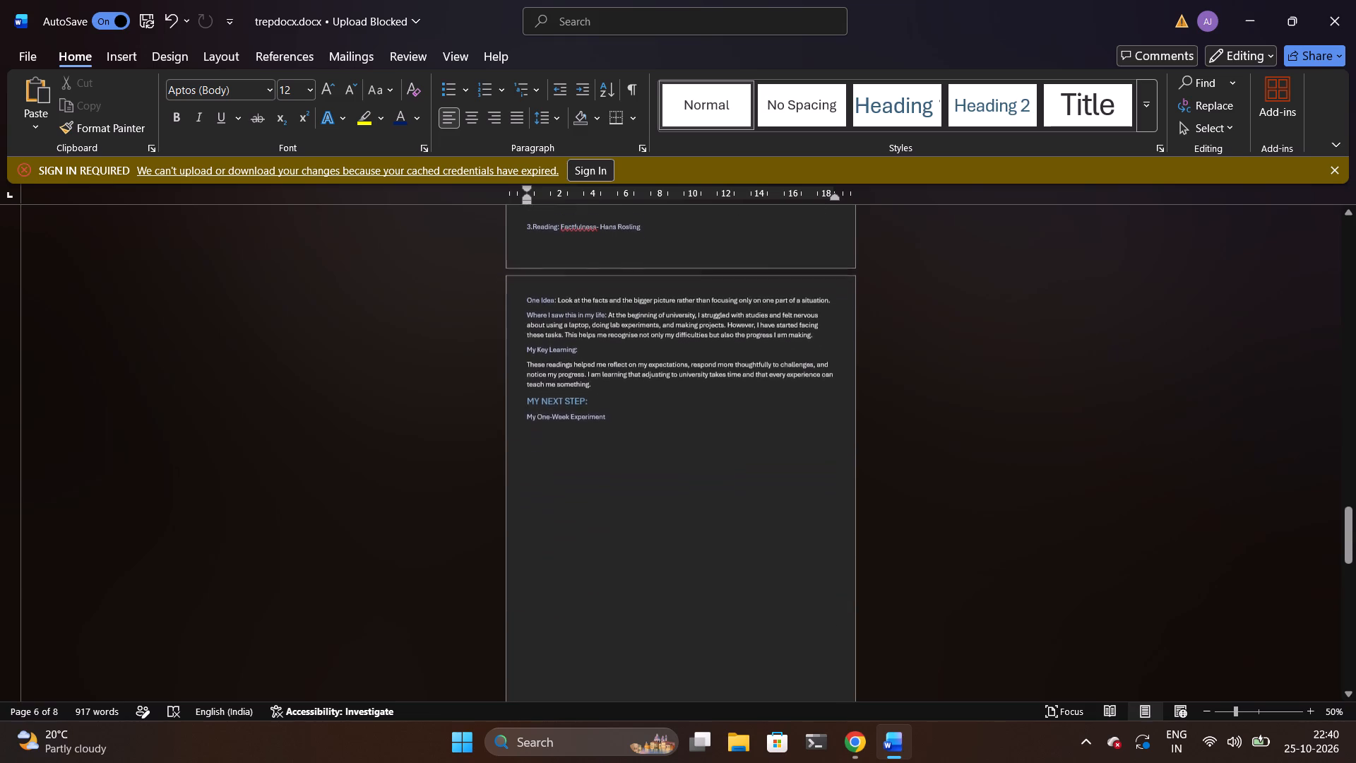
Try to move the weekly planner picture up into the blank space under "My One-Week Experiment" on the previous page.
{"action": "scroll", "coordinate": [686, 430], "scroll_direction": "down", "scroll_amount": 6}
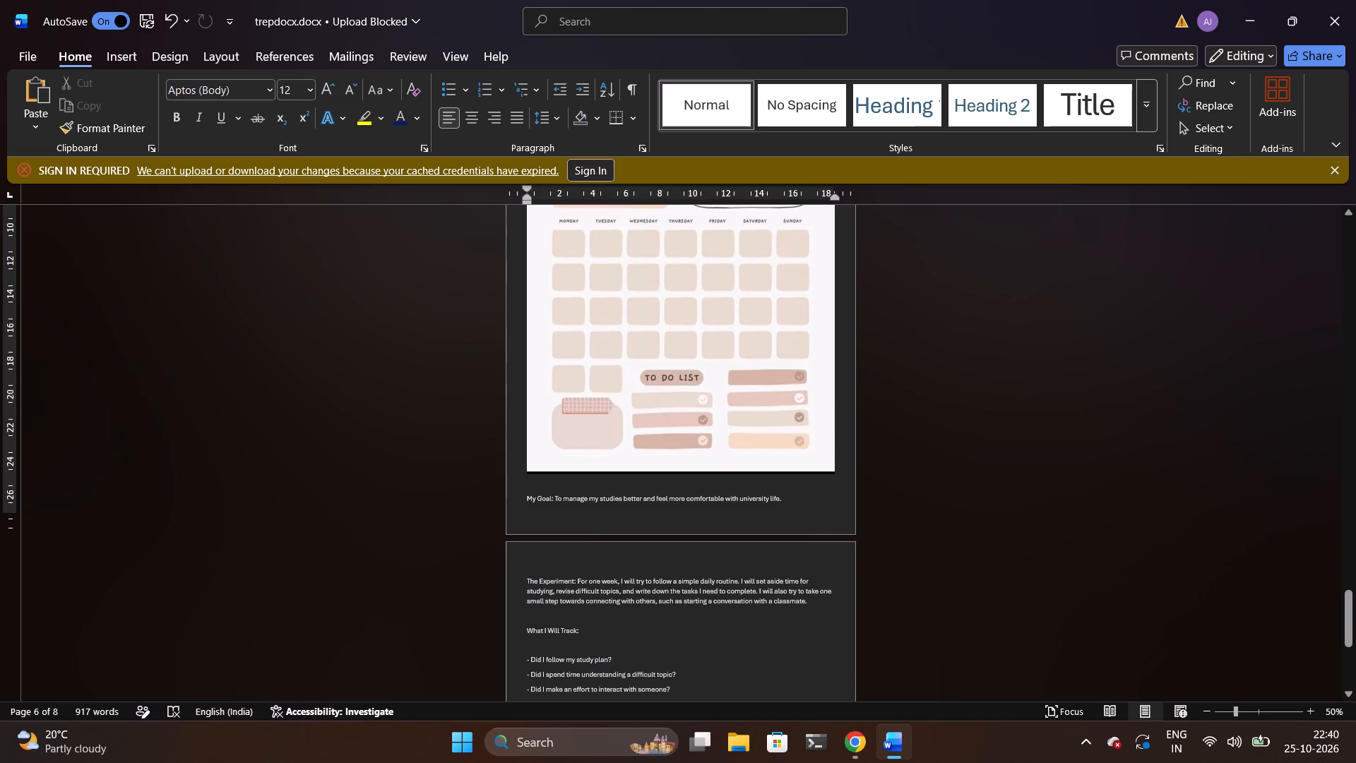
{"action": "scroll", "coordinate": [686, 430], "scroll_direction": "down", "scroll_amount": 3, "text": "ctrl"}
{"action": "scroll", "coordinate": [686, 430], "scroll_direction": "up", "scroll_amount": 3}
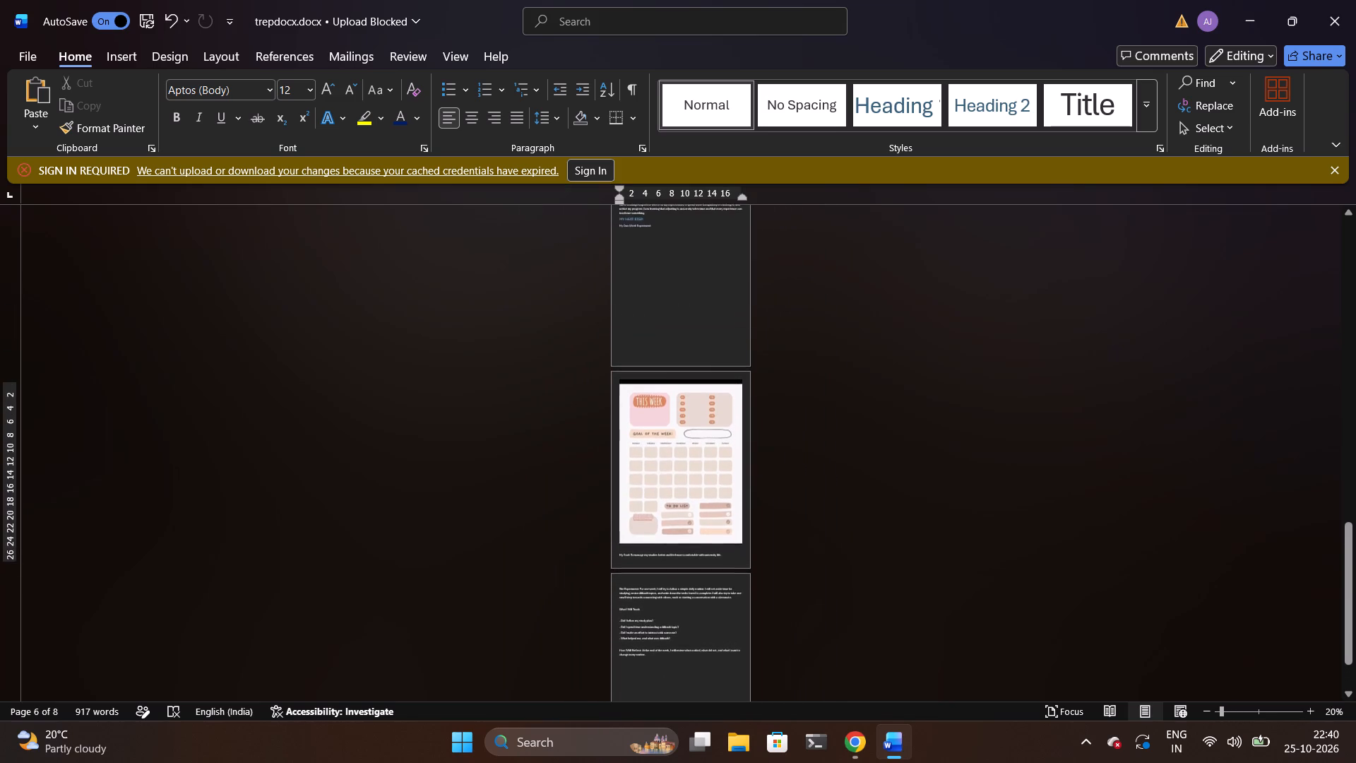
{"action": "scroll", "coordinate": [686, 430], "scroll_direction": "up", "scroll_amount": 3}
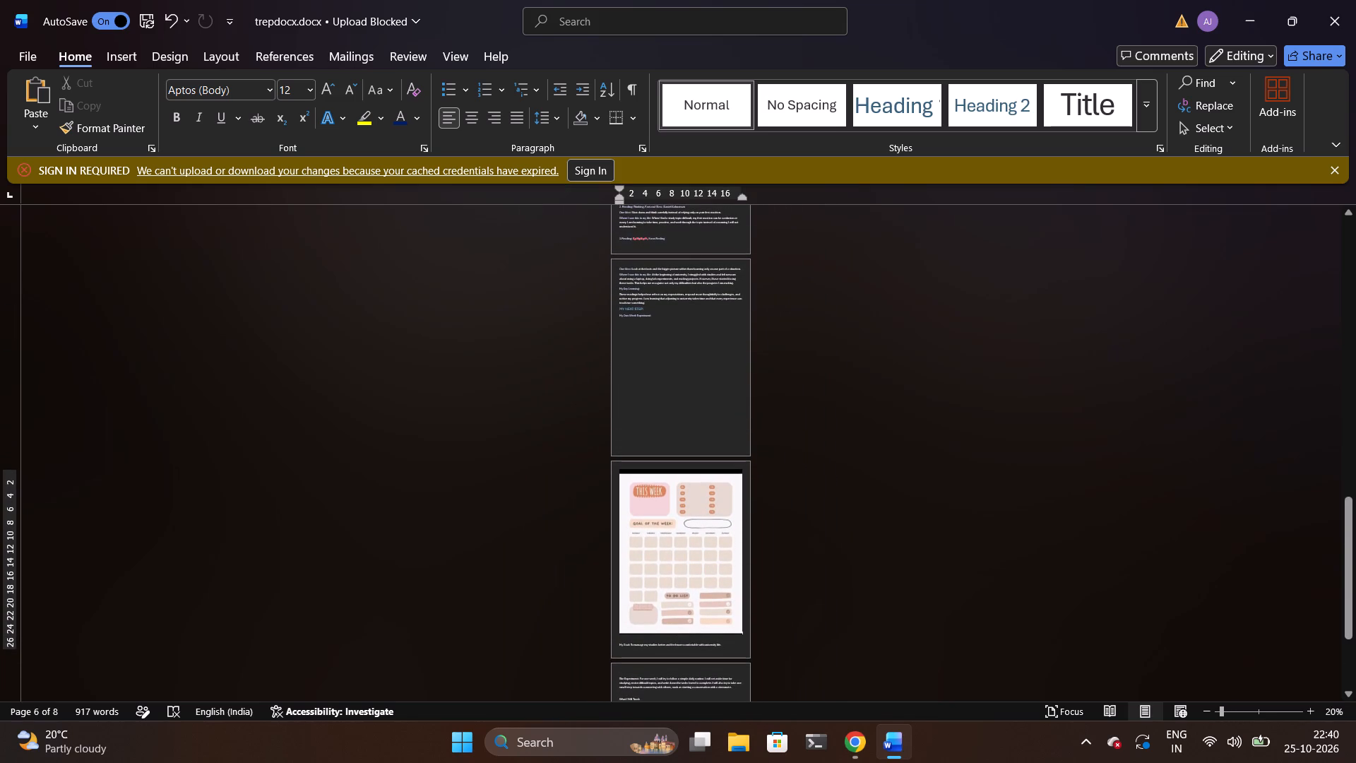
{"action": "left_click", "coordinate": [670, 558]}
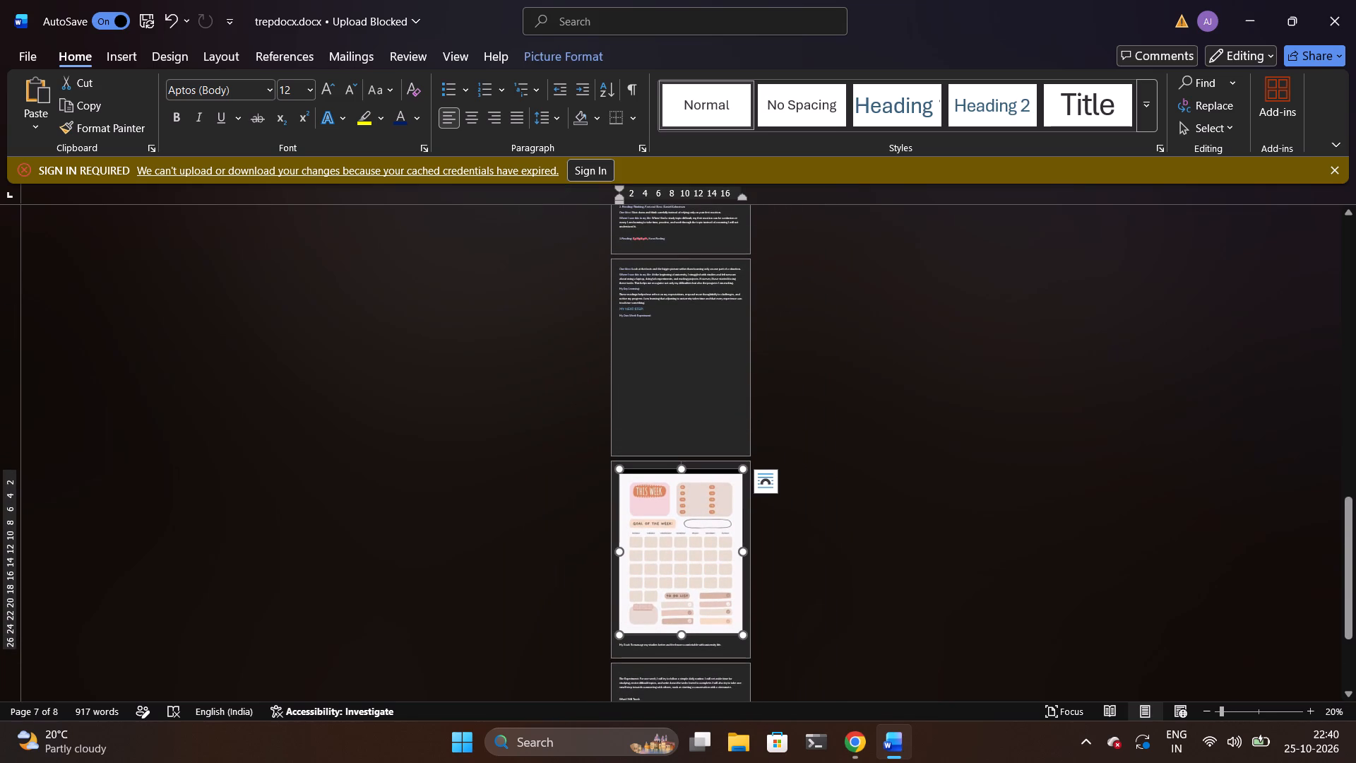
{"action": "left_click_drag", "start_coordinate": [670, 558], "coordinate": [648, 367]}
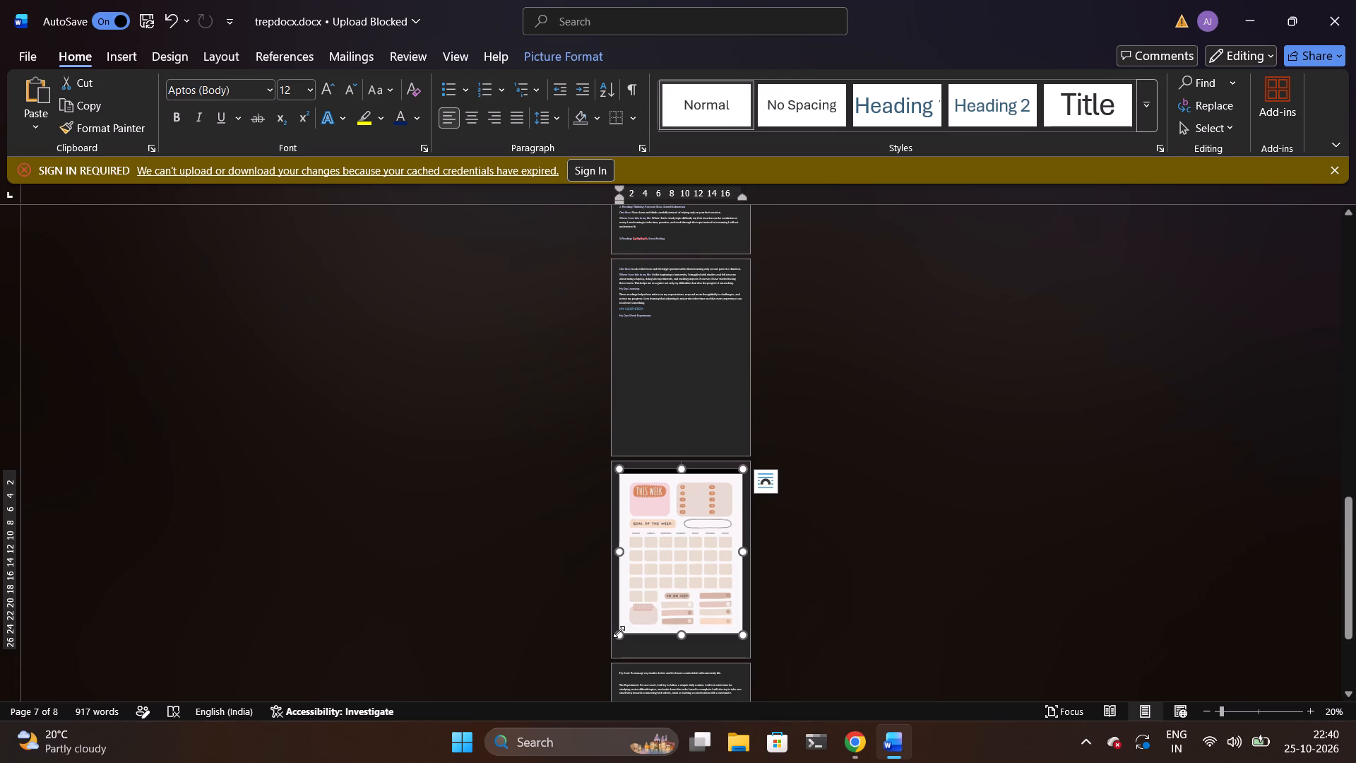
Shrink the weekly planner picture freehand to about 10 cm wide, flipping it upside down, above the My Goal paragraph.
{"action": "left_click_drag", "start_coordinate": [619, 632], "coordinate": [658, 425]}
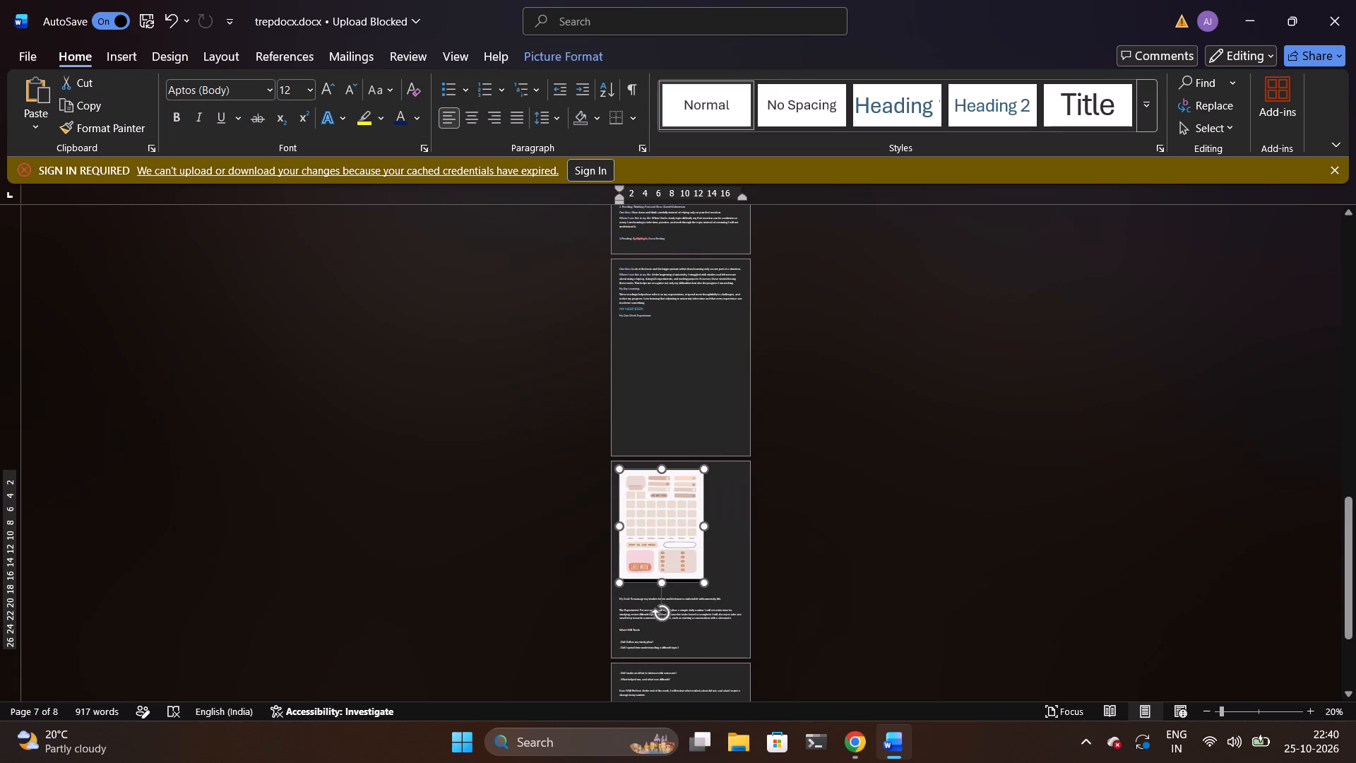
{"action": "left_click_drag", "start_coordinate": [658, 425], "coordinate": [692, 335]}
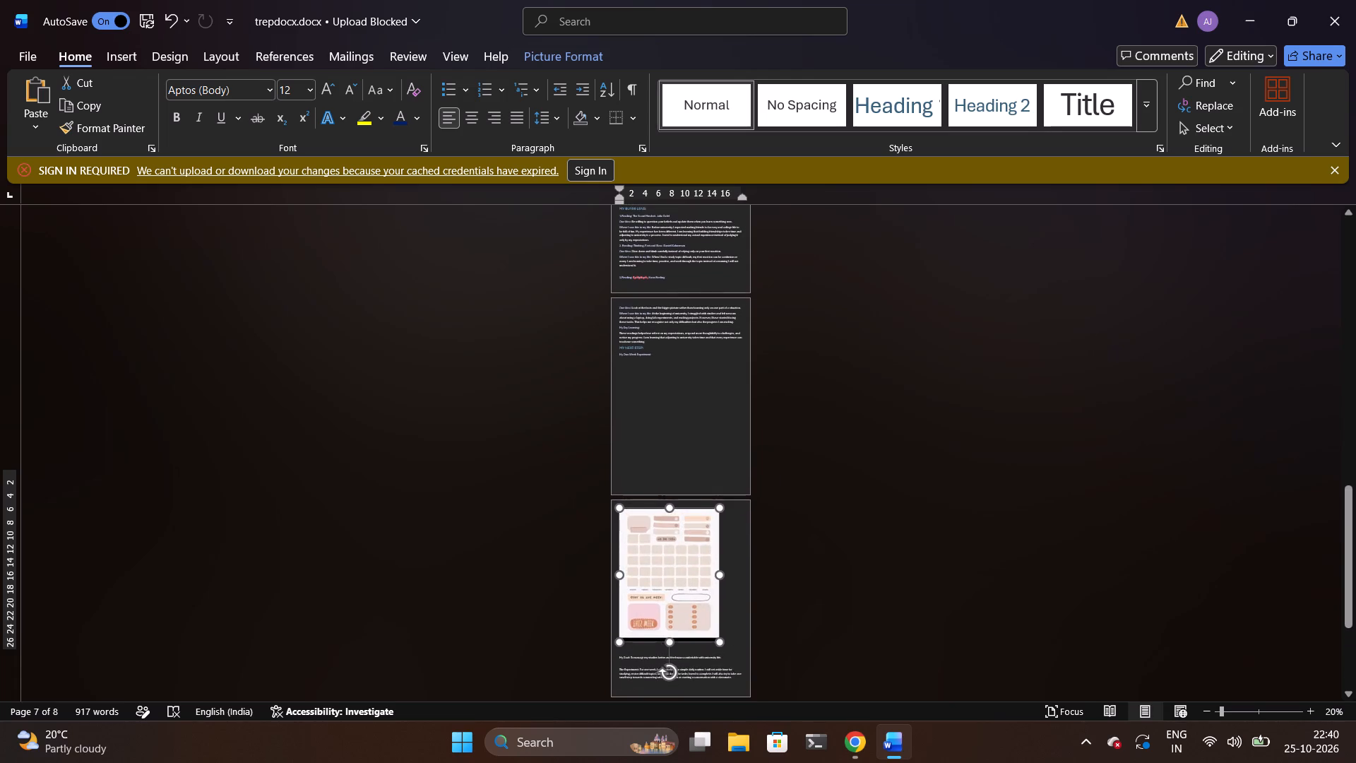
{"action": "left_click_drag", "start_coordinate": [692, 335], "coordinate": [655, 454]}
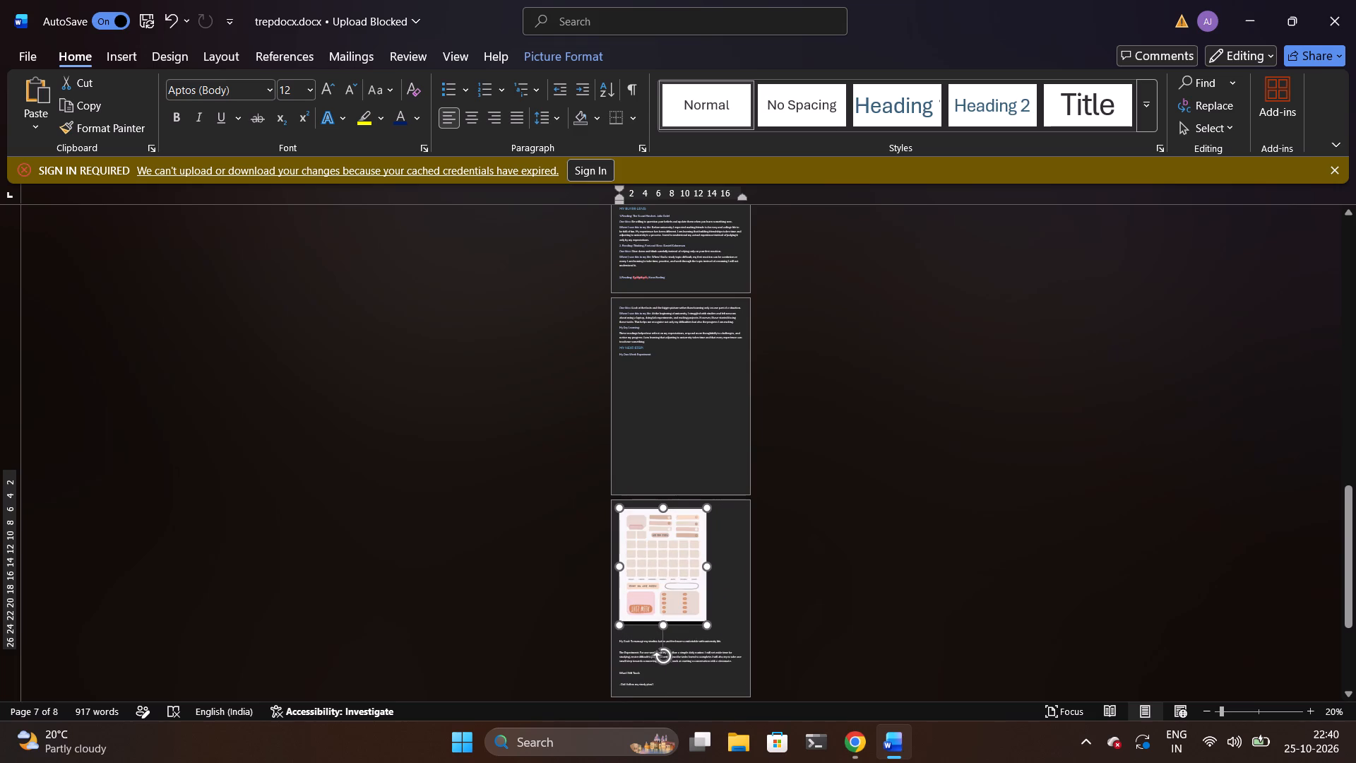
{"action": "left_click_drag", "start_coordinate": [655, 454], "coordinate": [650, 523]}
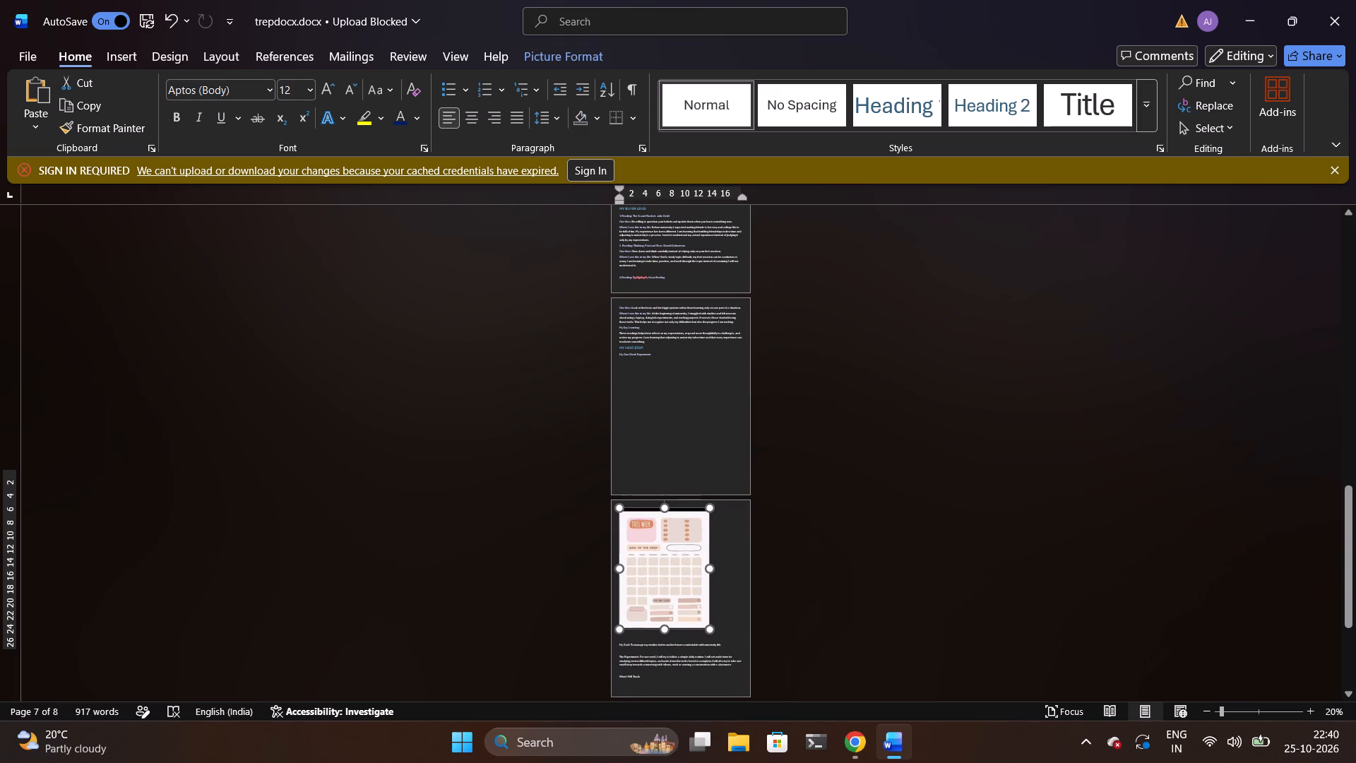
{"action": "left_click_drag", "start_coordinate": [650, 523], "coordinate": [674, 430]}
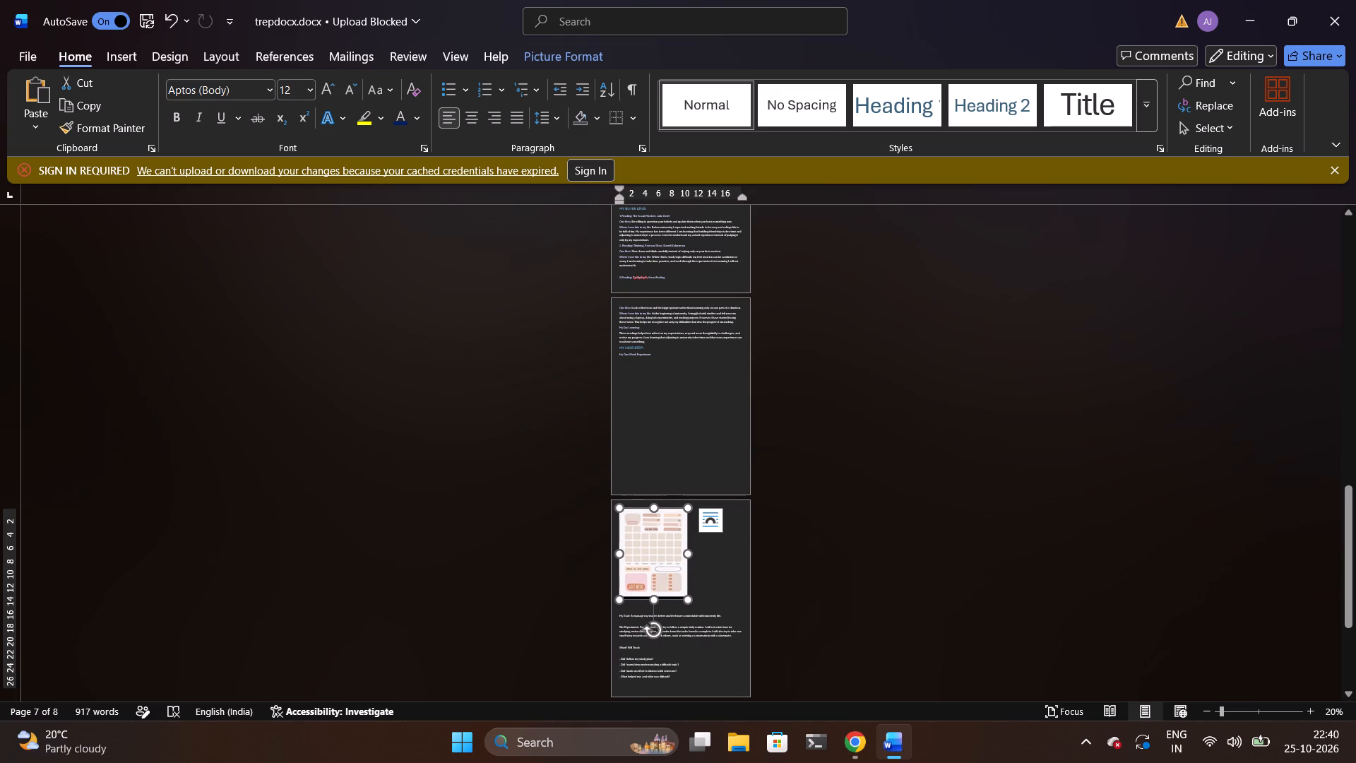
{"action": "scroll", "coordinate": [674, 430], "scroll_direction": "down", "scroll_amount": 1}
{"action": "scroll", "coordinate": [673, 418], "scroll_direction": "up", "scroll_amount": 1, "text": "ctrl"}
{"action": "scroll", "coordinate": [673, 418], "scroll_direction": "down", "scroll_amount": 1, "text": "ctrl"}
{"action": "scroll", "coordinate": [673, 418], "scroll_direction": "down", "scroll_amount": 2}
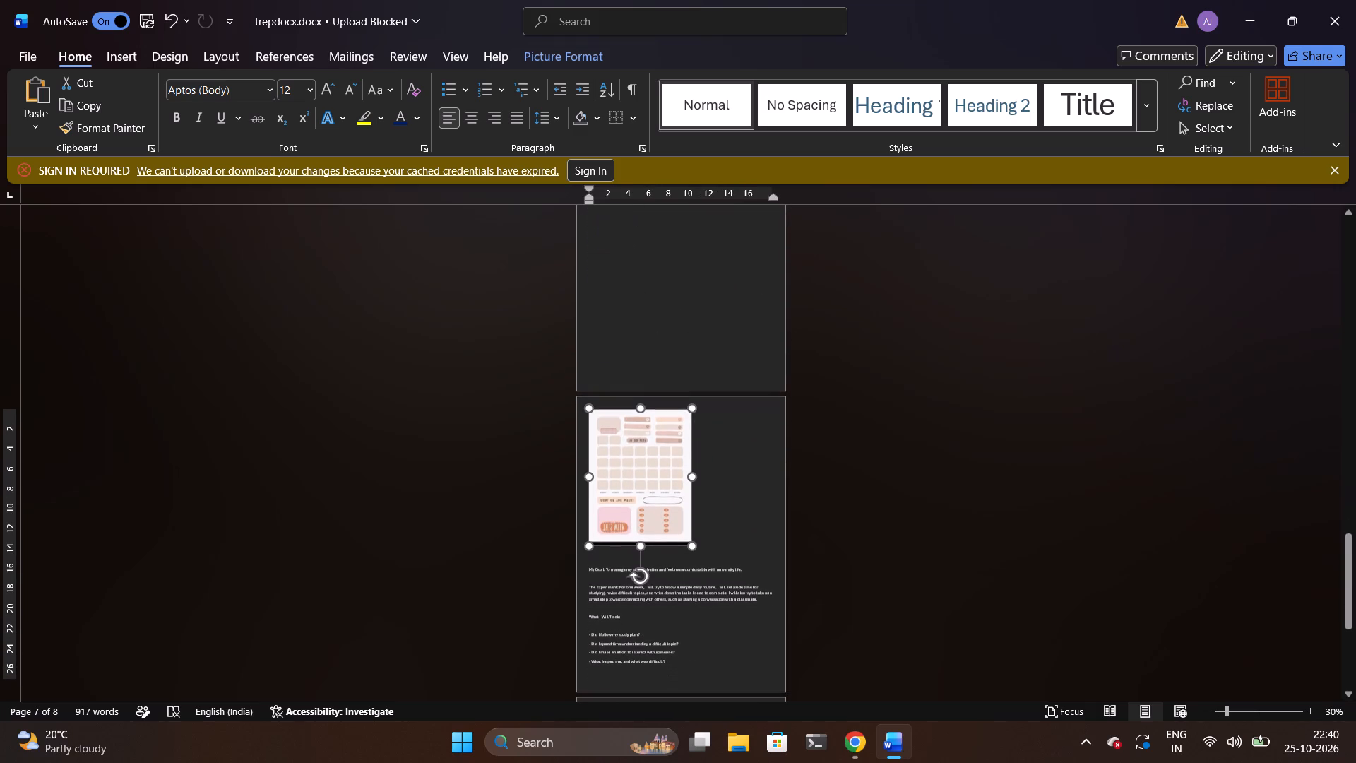
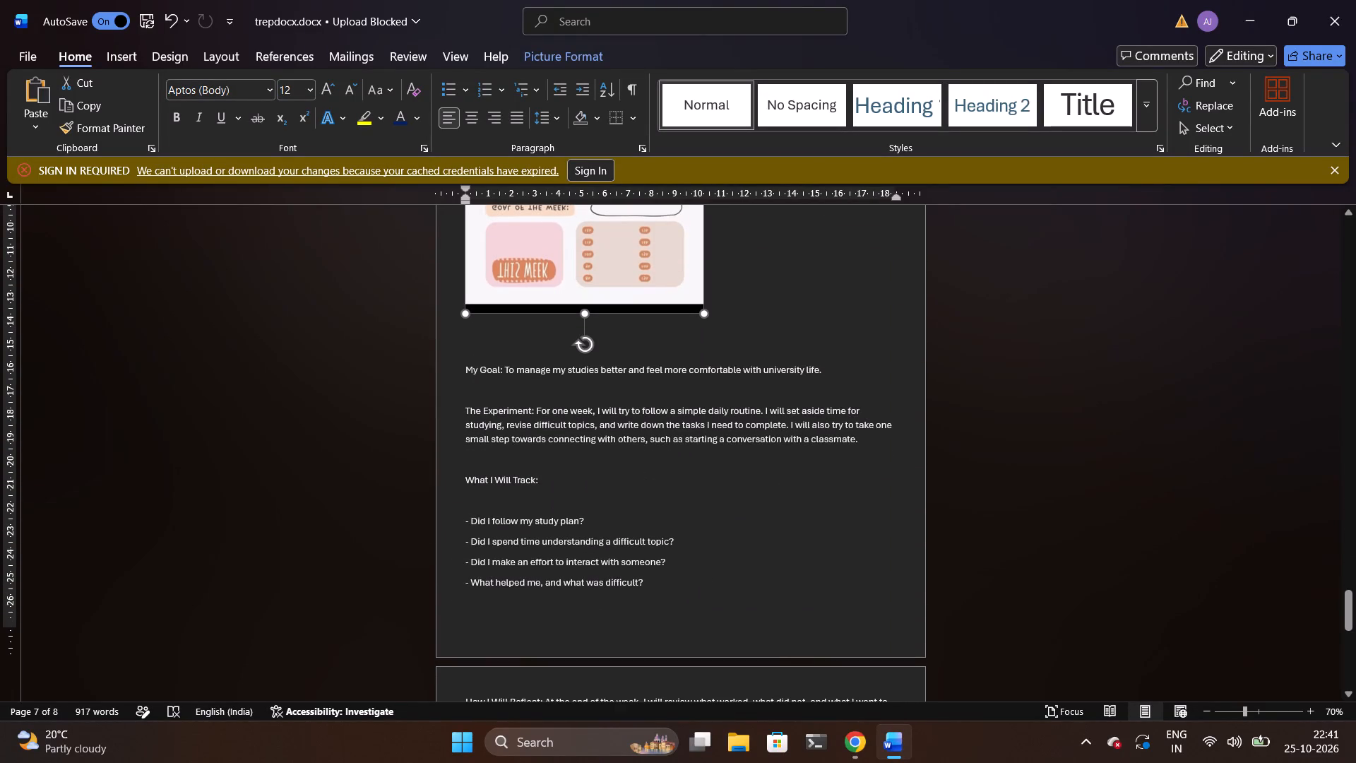
Shrink the weekly planner picture freehand to about 2 cm wide, turning it upright, so it sits above the My Goal paragraph.
{"action": "scroll", "coordinate": [590, 297], "scroll_direction": "up", "scroll_amount": 1}
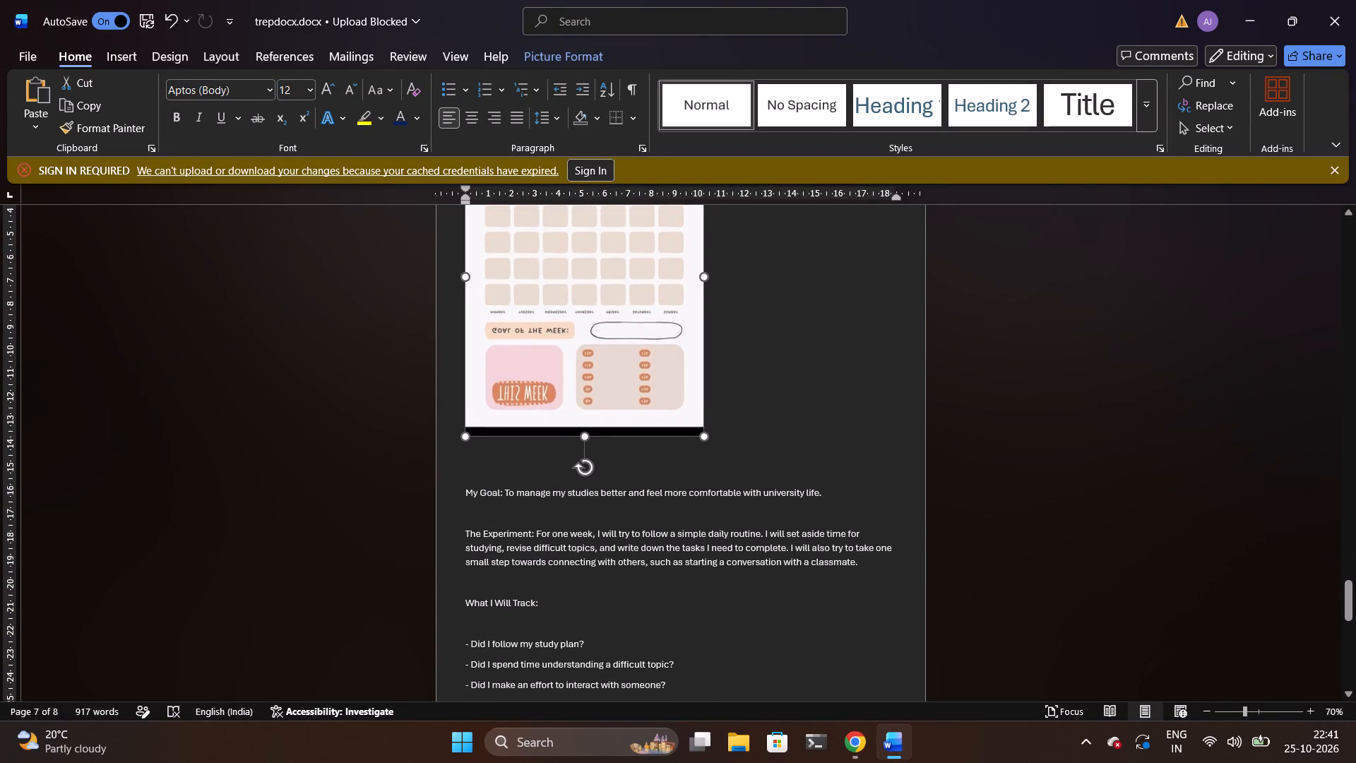
{"action": "left_click_drag", "start_coordinate": [460, 436], "coordinate": [493, 379]}
{"action": "left_click_drag", "start_coordinate": [493, 379], "coordinate": [609, 49]}
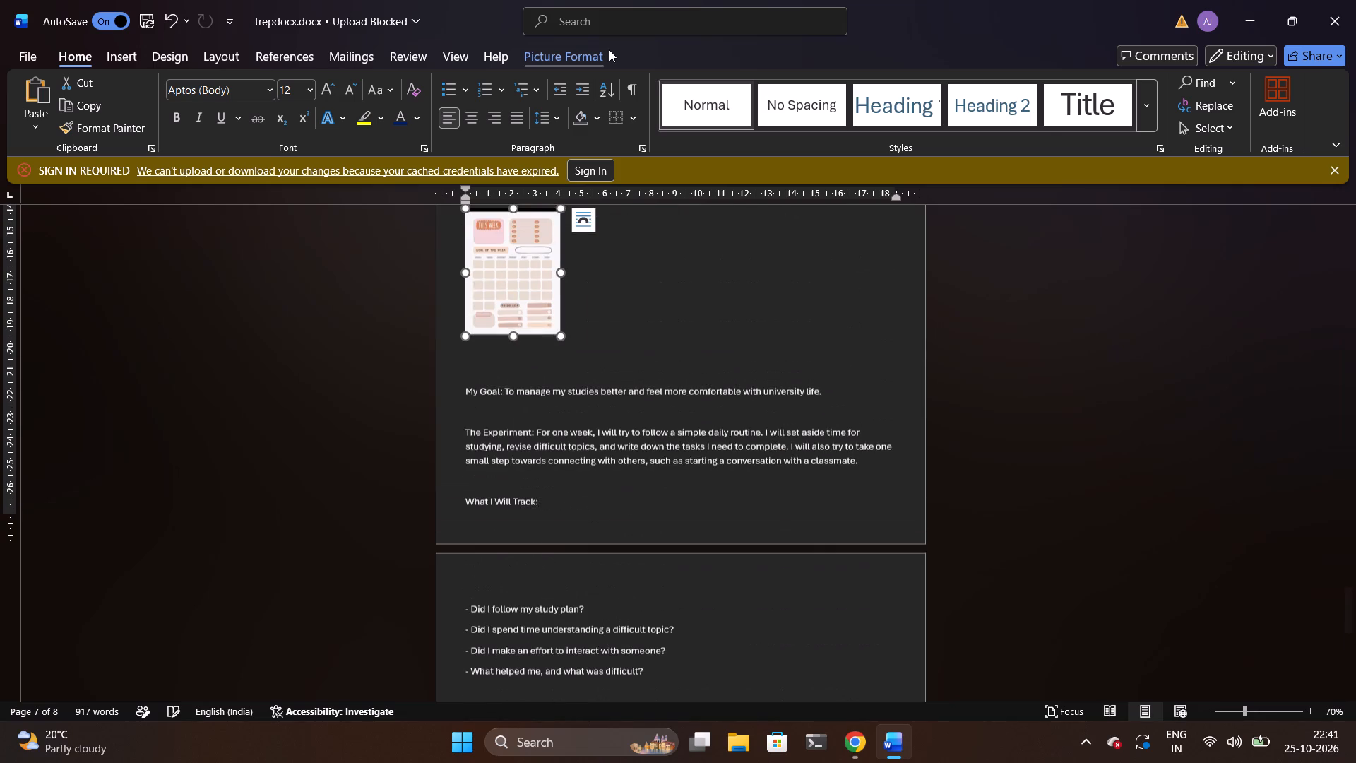
{"action": "scroll", "coordinate": [609, 49], "scroll_direction": "up", "scroll_amount": 3}
{"action": "scroll", "coordinate": [482, 286], "scroll_direction": "up", "scroll_amount": 3}
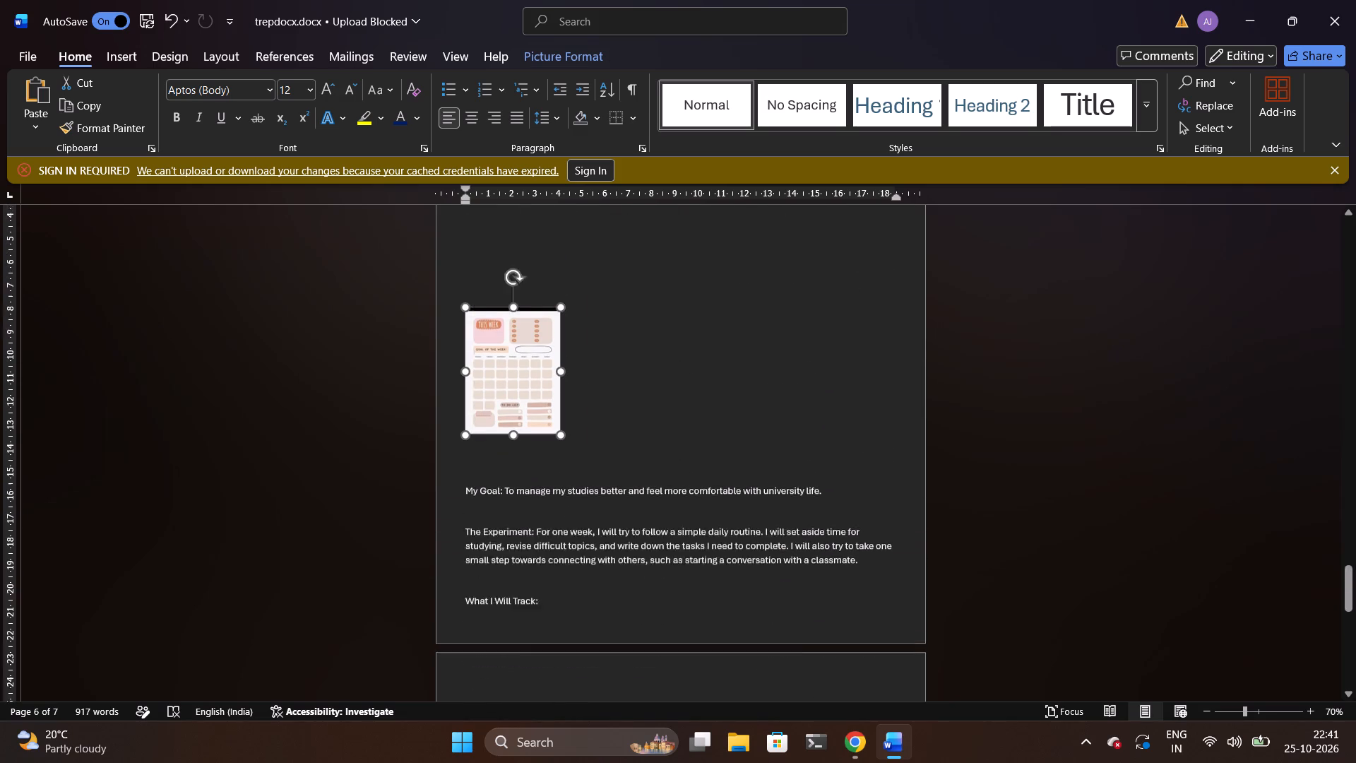
{"action": "scroll", "coordinate": [482, 286], "scroll_direction": "up", "scroll_amount": 3}
{"action": "scroll", "coordinate": [482, 286], "scroll_direction": "down", "scroll_amount": 1}
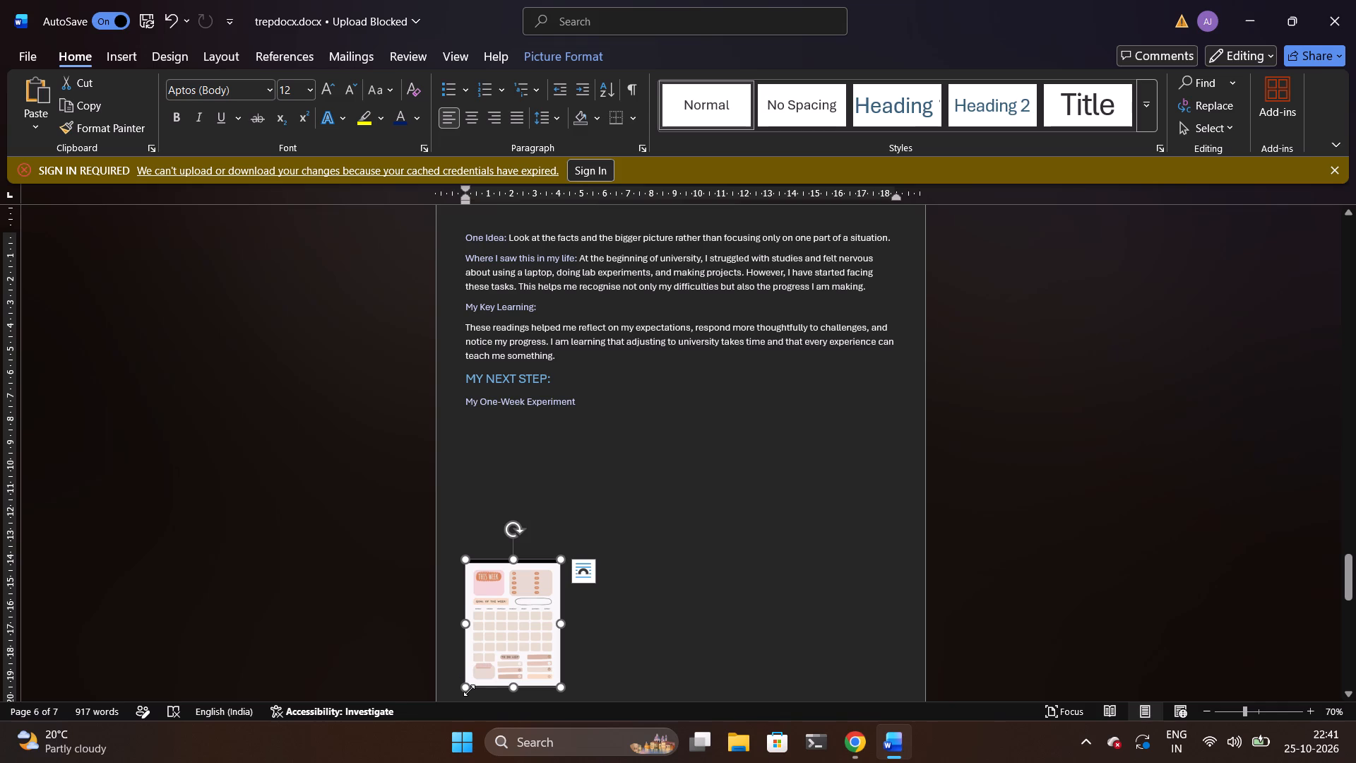
{"action": "left_click_drag", "start_coordinate": [469, 689], "coordinate": [485, 603]}
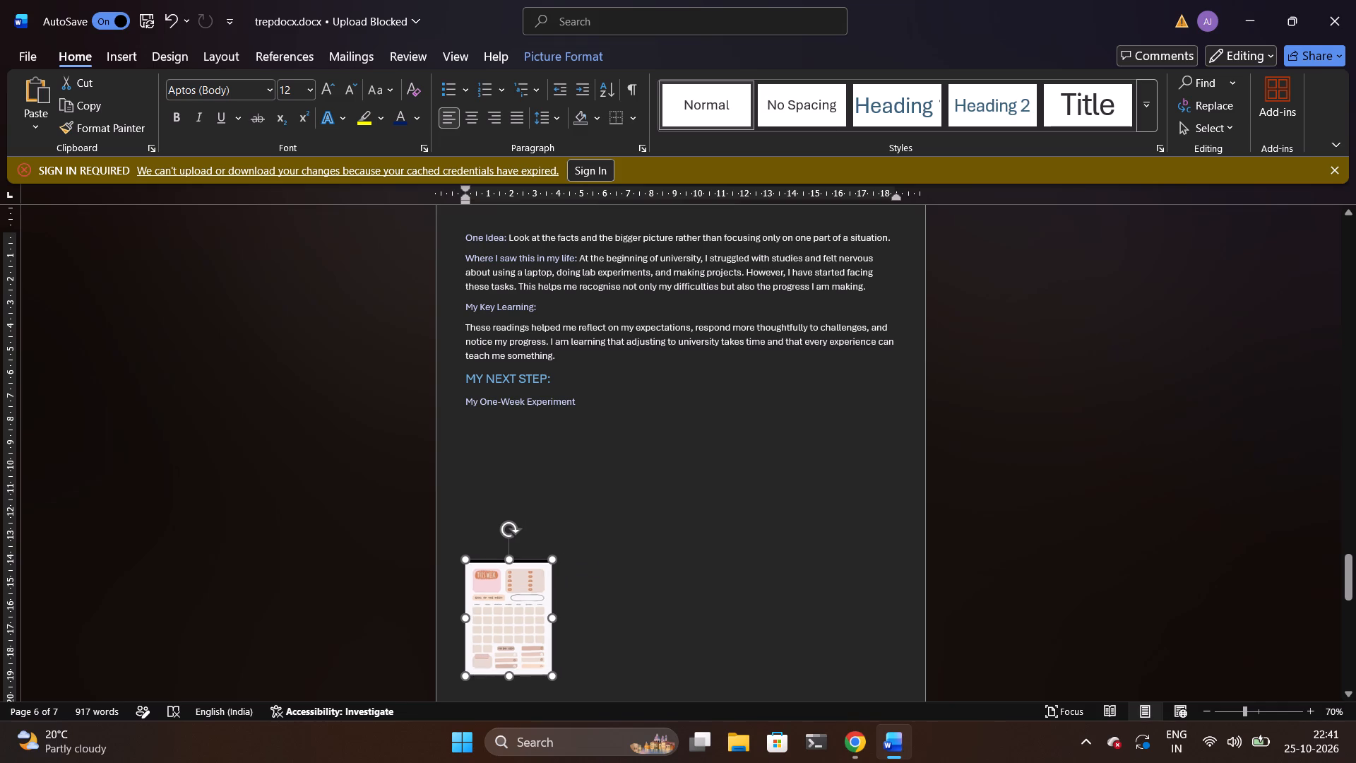
{"action": "left_click_drag", "start_coordinate": [485, 603], "coordinate": [602, 507]}
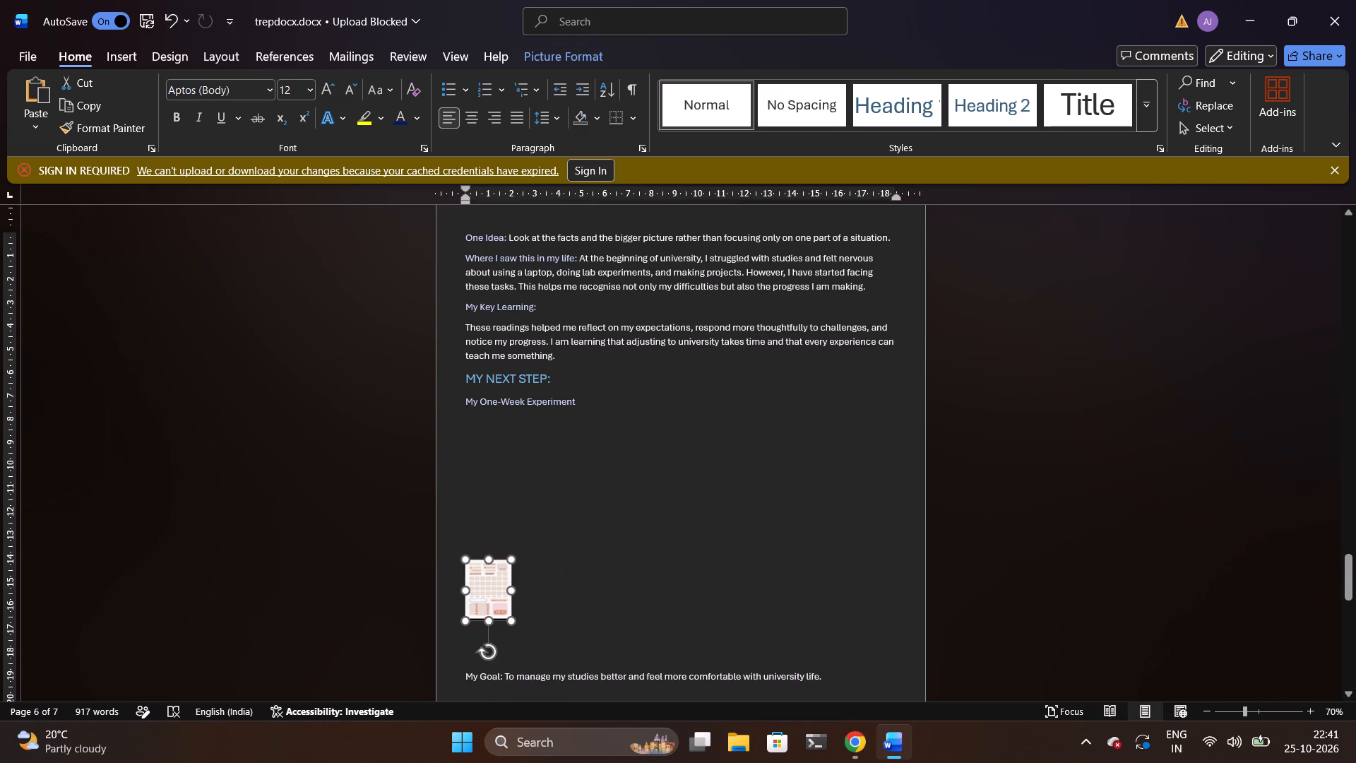
{"action": "left_click_drag", "start_coordinate": [602, 507], "coordinate": [530, 572]}
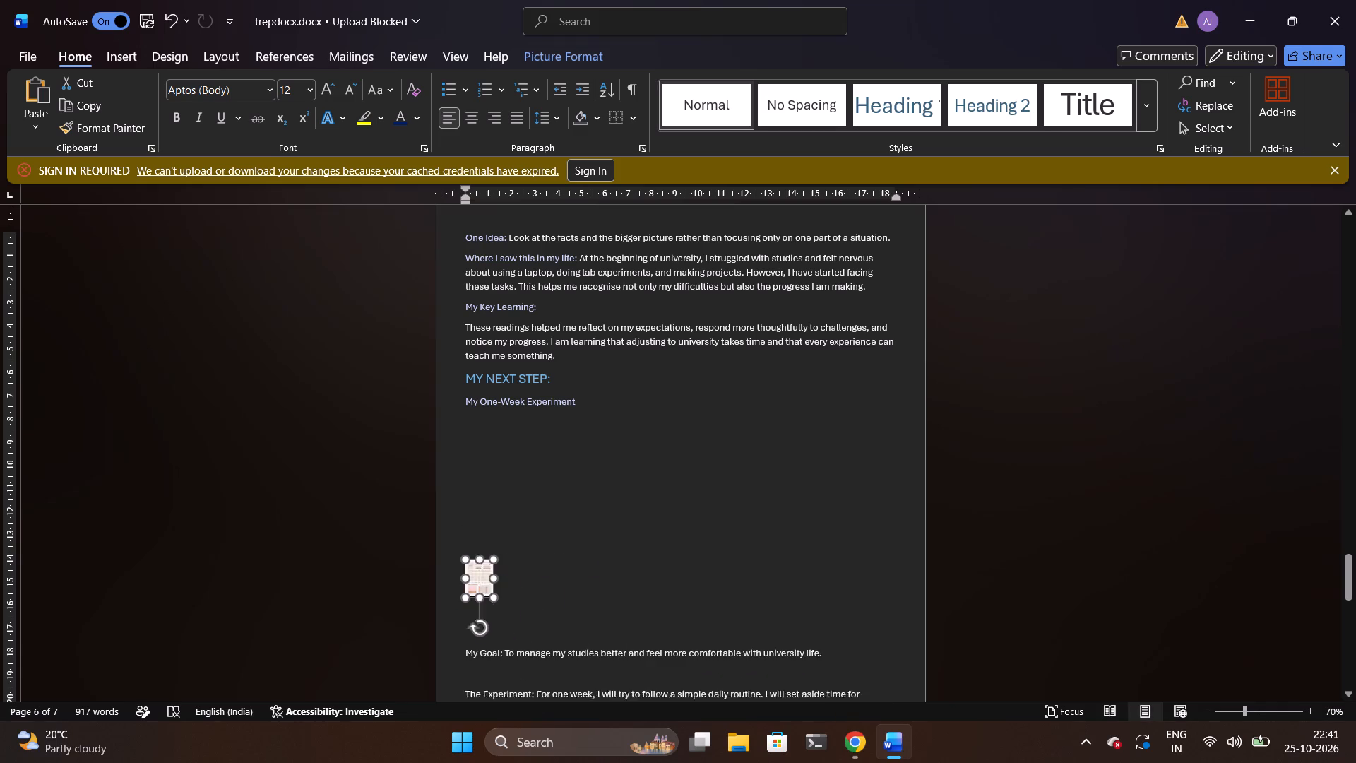
{"action": "left_click_drag", "start_coordinate": [530, 572], "coordinate": [516, 613]}
Move the small weekly planner picture up into the blank space beneath "My One-Week Experiment".
{"action": "left_click", "coordinate": [533, 484]}
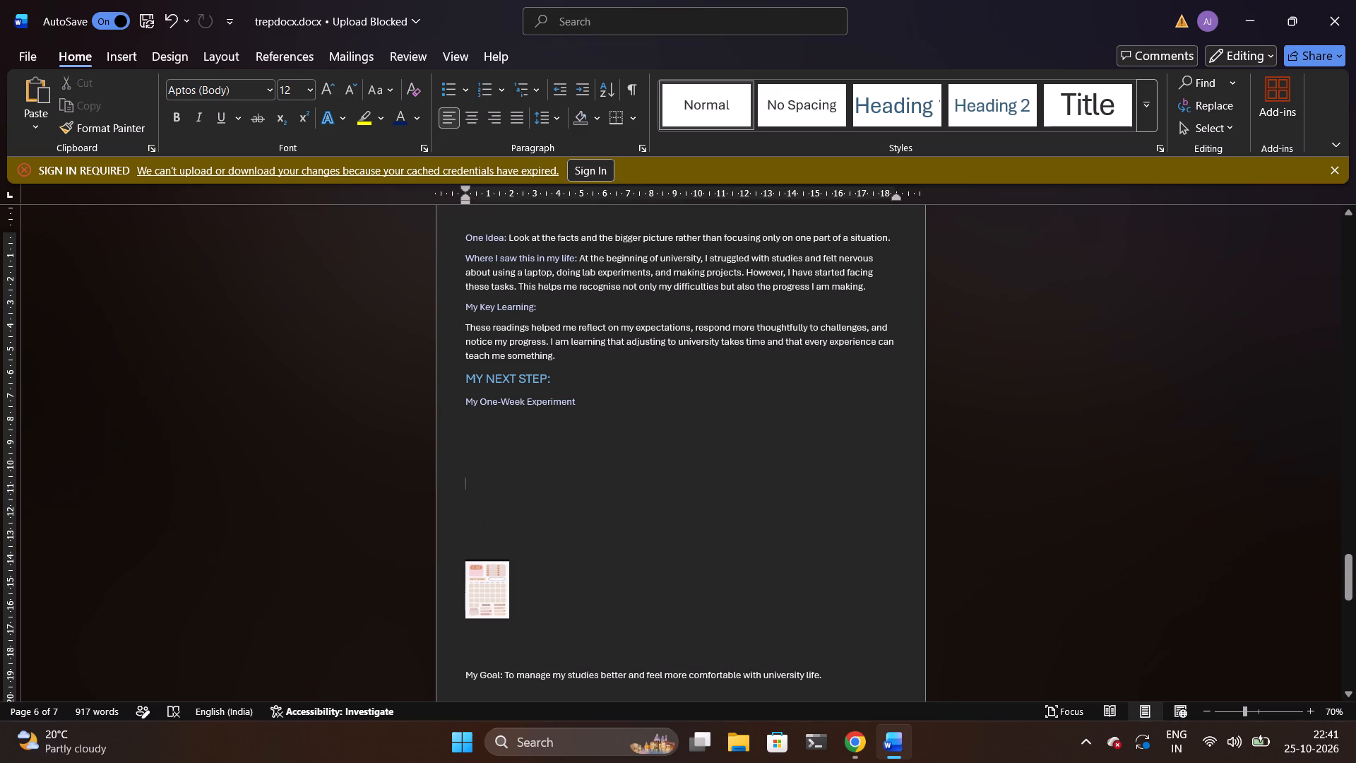
{"action": "left_click", "coordinate": [493, 581]}
{"action": "left_click_drag", "start_coordinate": [493, 581], "coordinate": [496, 471]}
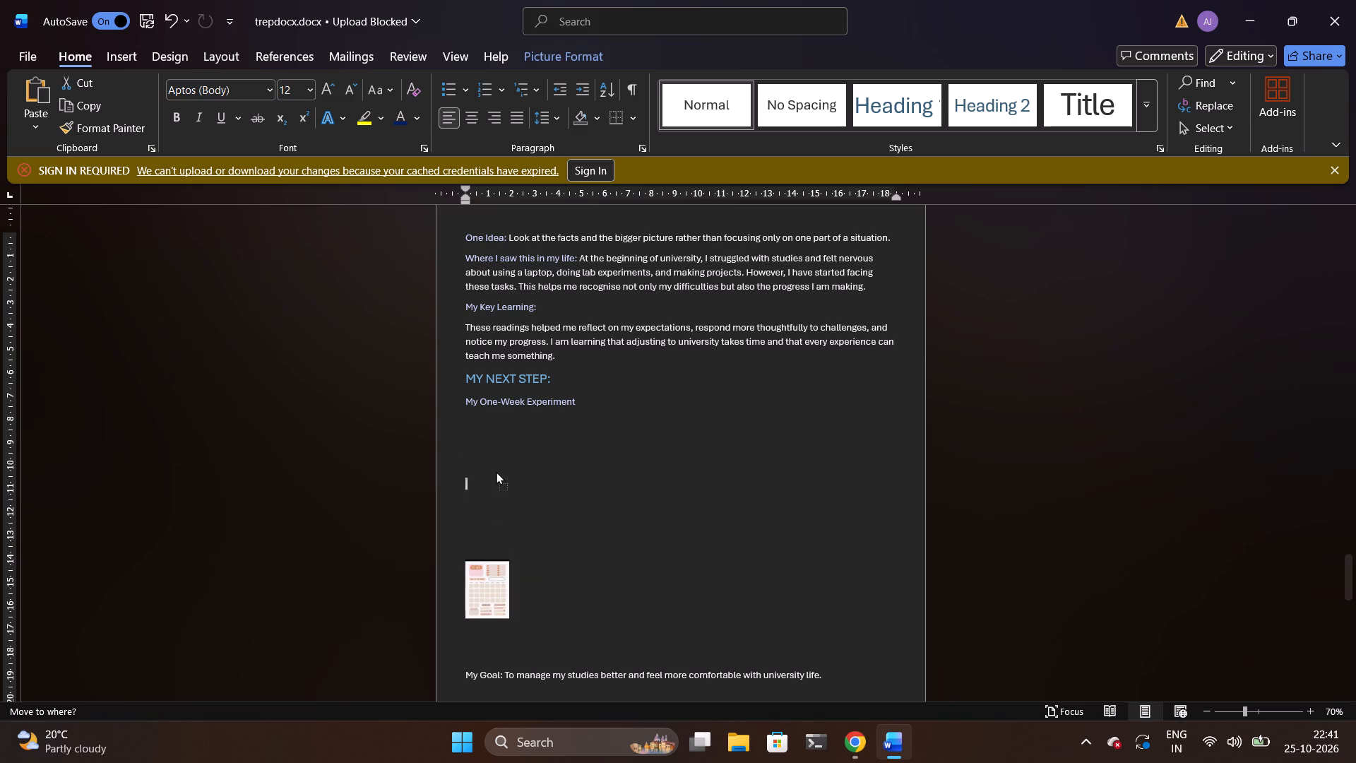
{"action": "left_click_drag", "start_coordinate": [496, 471], "coordinate": [496, 464]}
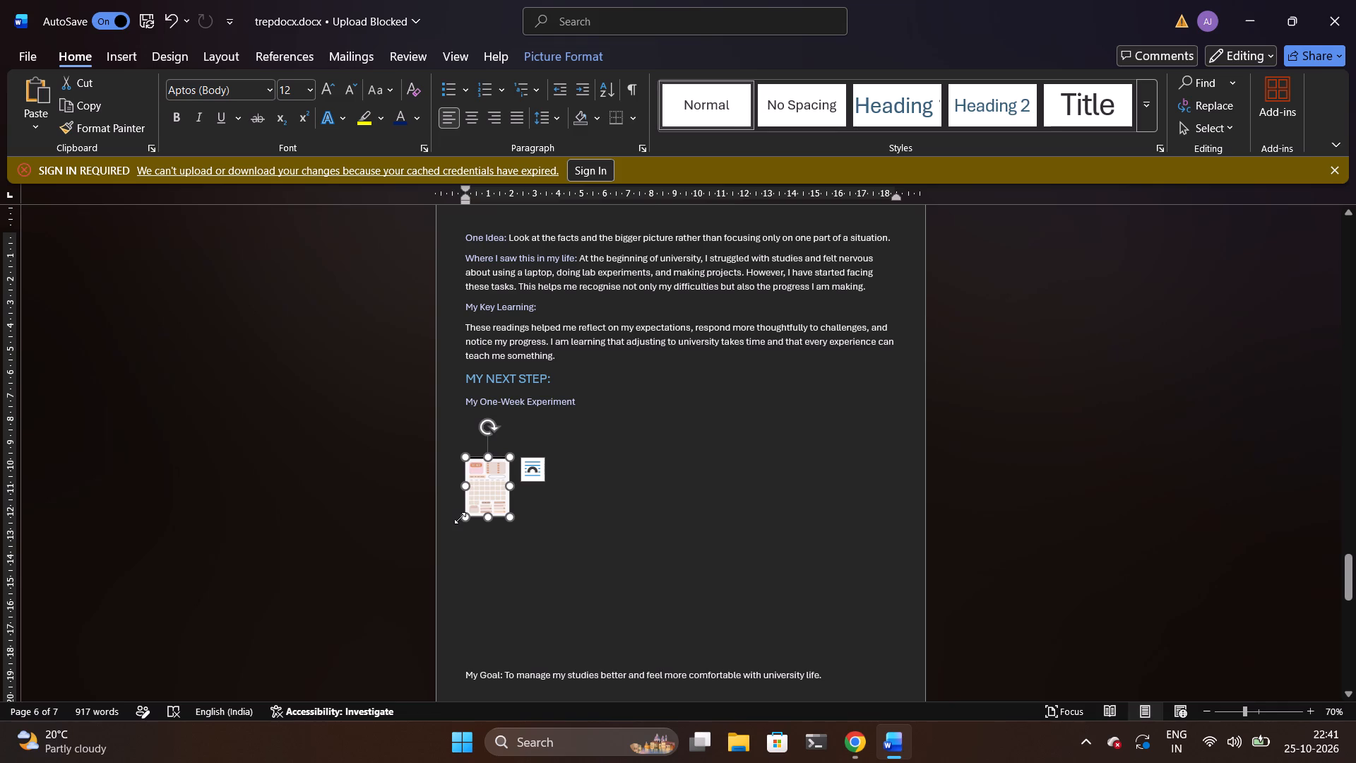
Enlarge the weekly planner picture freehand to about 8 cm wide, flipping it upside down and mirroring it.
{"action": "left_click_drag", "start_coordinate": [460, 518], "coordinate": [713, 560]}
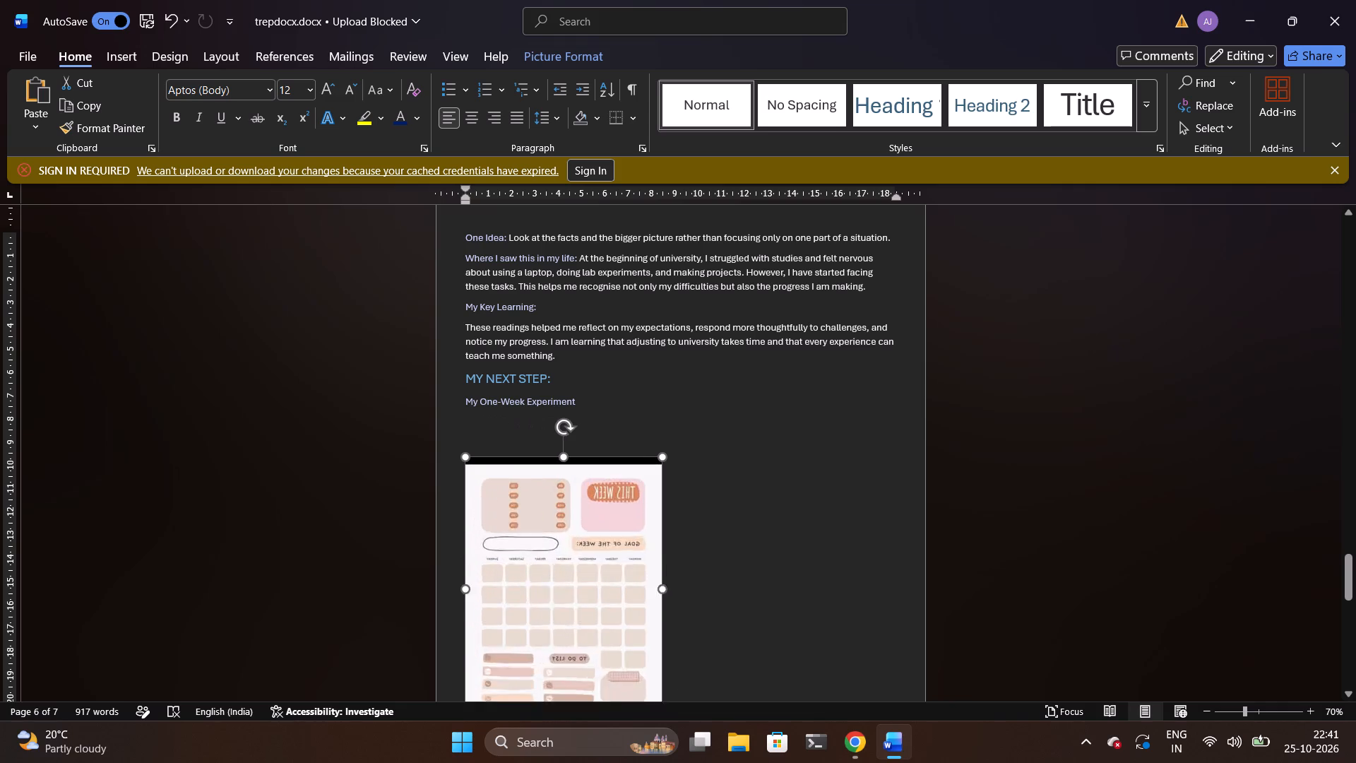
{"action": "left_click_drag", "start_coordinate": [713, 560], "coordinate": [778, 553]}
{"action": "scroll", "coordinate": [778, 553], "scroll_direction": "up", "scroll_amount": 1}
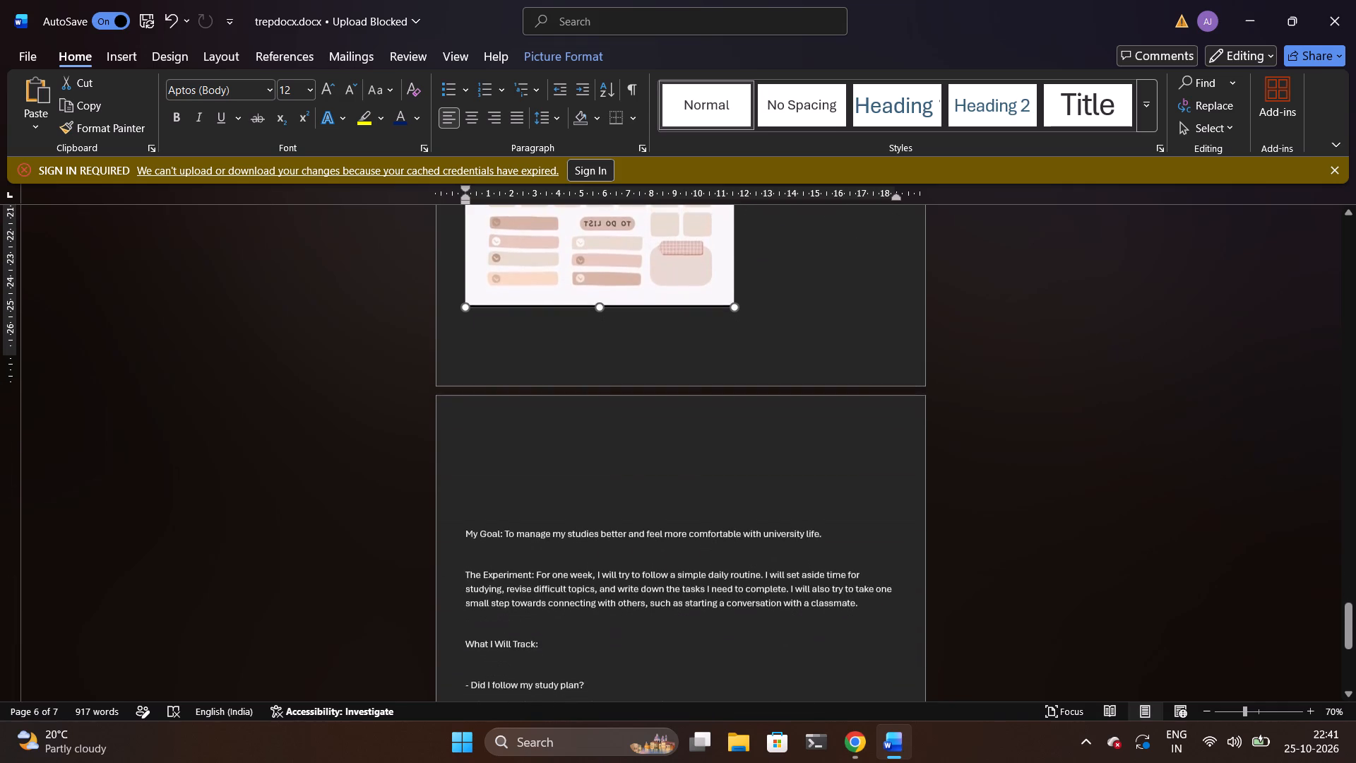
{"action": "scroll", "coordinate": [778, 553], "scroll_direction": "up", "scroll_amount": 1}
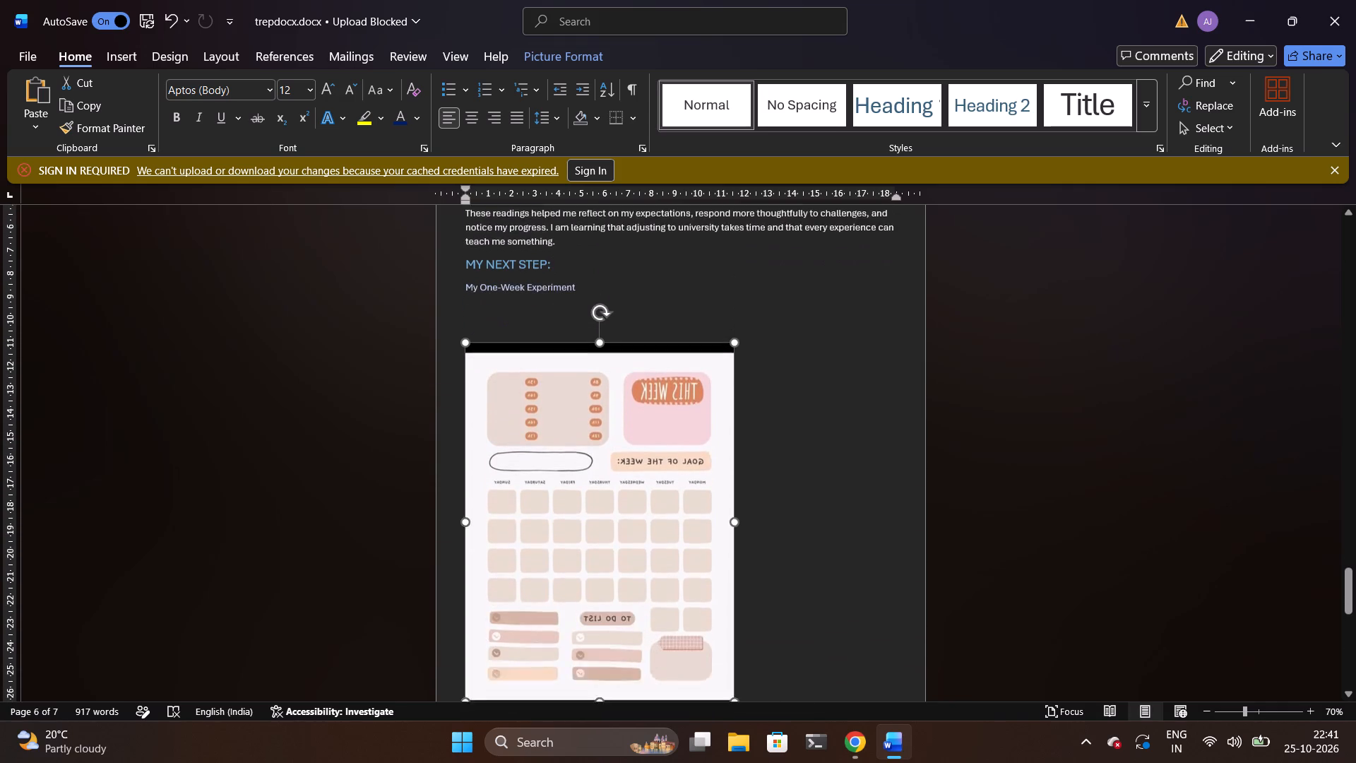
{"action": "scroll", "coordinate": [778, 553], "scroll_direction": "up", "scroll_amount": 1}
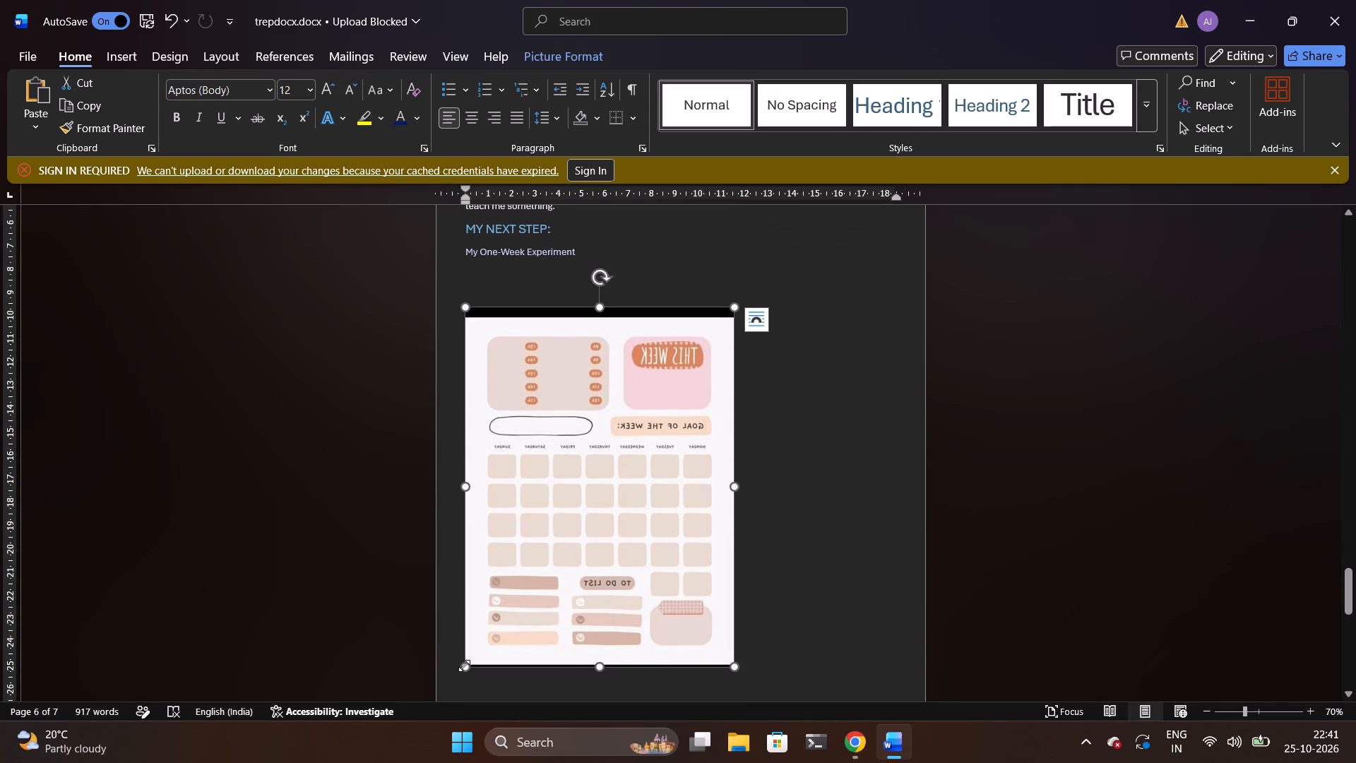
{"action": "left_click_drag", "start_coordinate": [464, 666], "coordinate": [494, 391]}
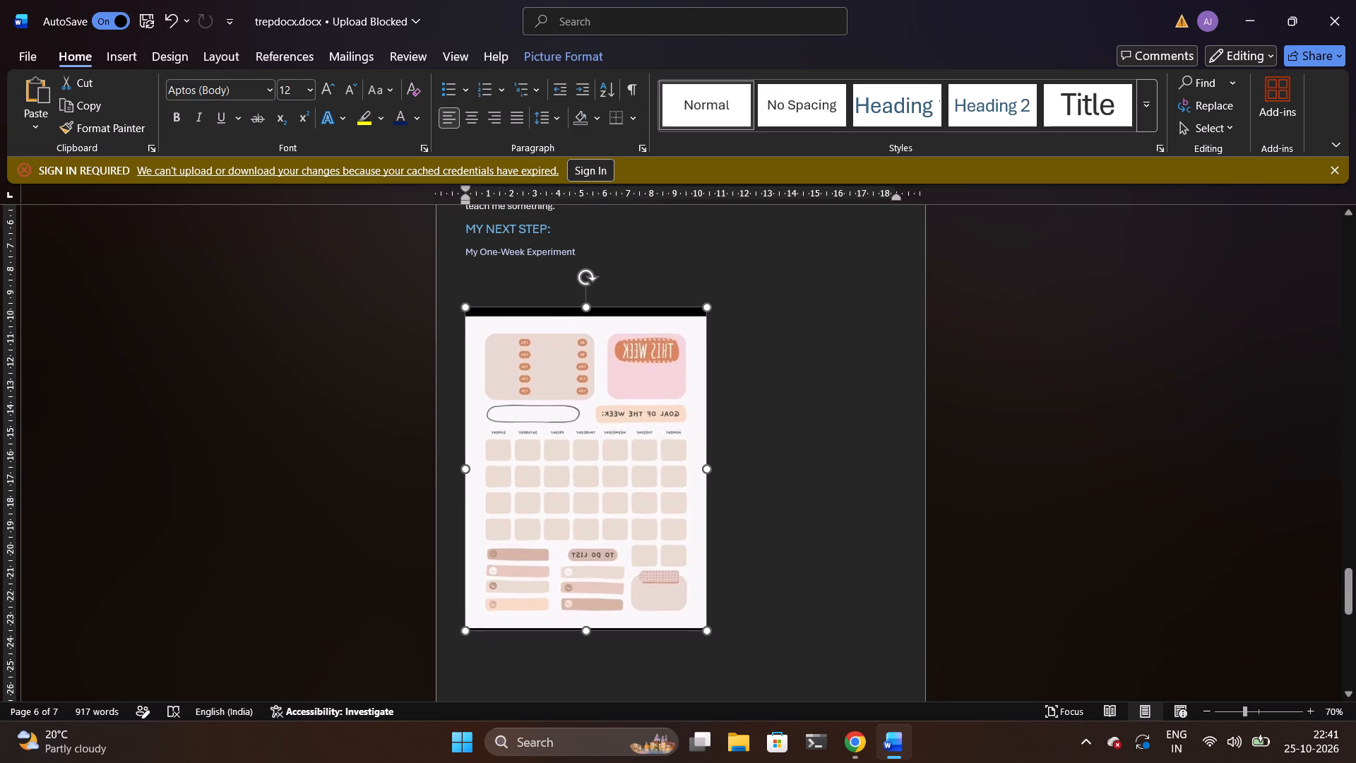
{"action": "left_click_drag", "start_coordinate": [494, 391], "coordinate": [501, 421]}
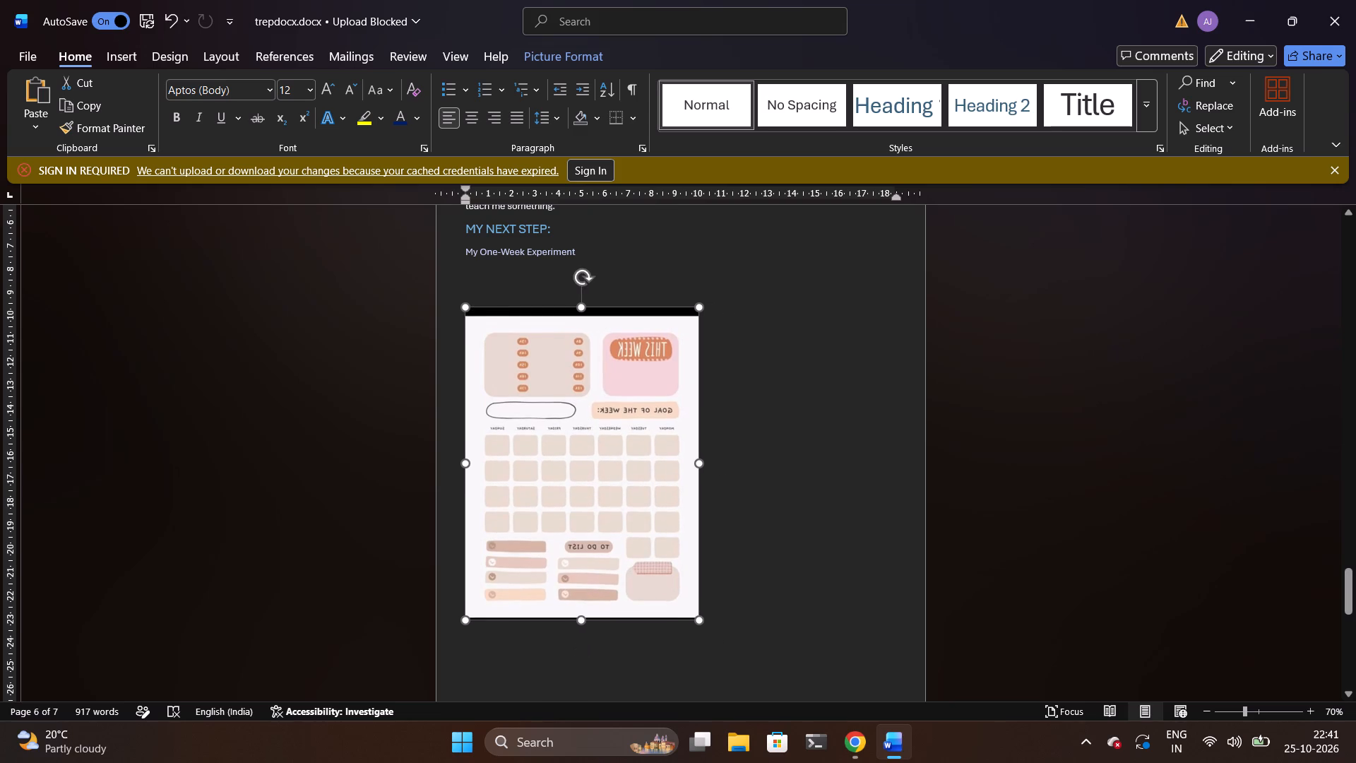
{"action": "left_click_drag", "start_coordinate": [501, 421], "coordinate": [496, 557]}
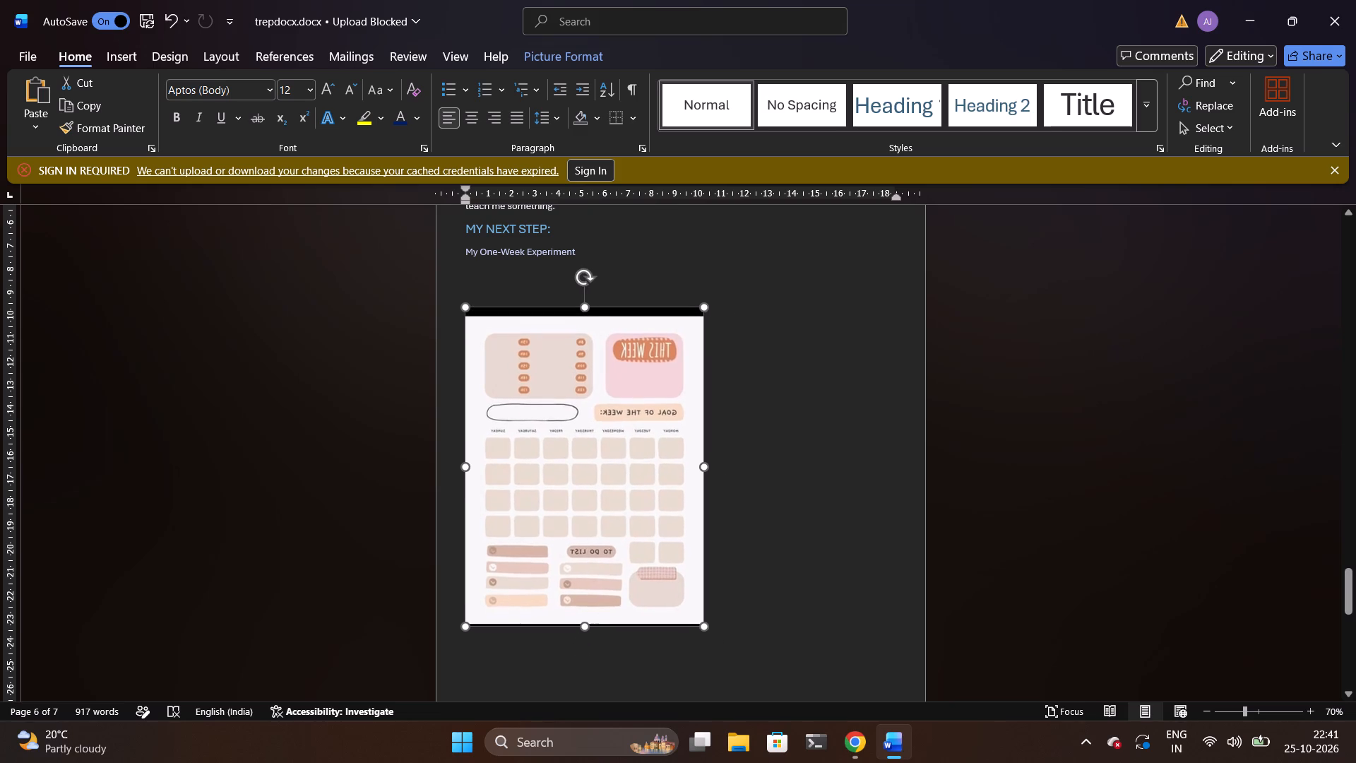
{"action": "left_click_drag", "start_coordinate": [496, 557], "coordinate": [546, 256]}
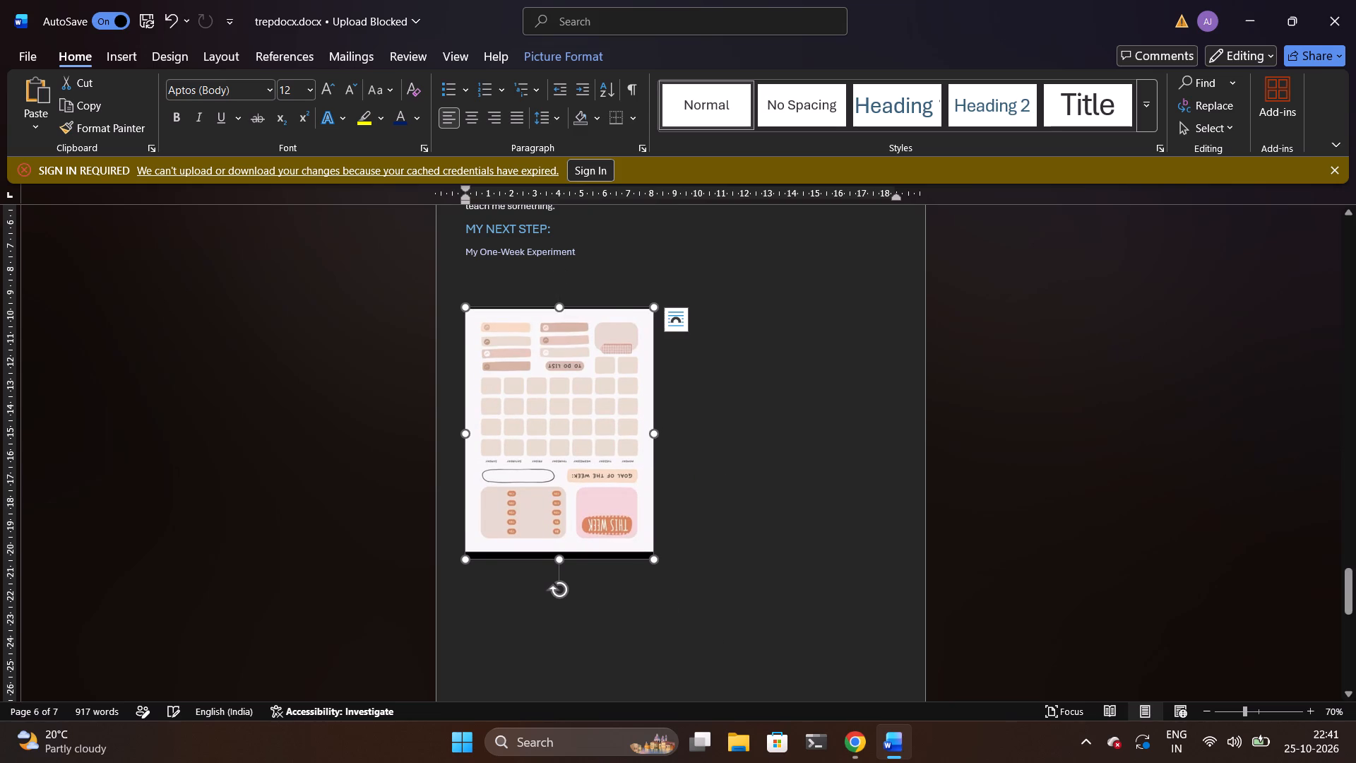
Delete the blank lines between "My One-Week Experiment" and the weekly planner picture.
{"action": "scroll", "coordinate": [546, 256], "scroll_direction": "down", "scroll_amount": 4}
{"action": "scroll", "coordinate": [546, 256], "scroll_direction": "up", "scroll_amount": 4}
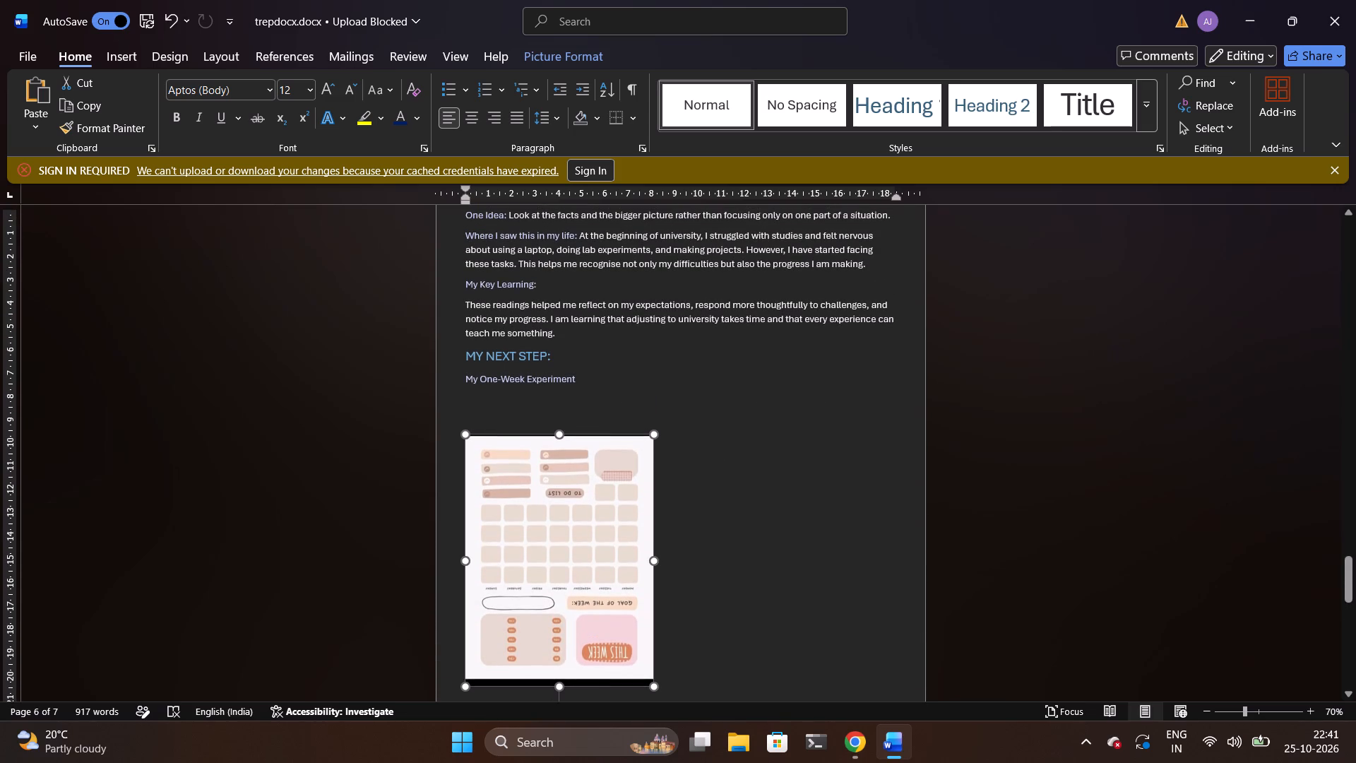
{"action": "left_click", "coordinate": [453, 436]}
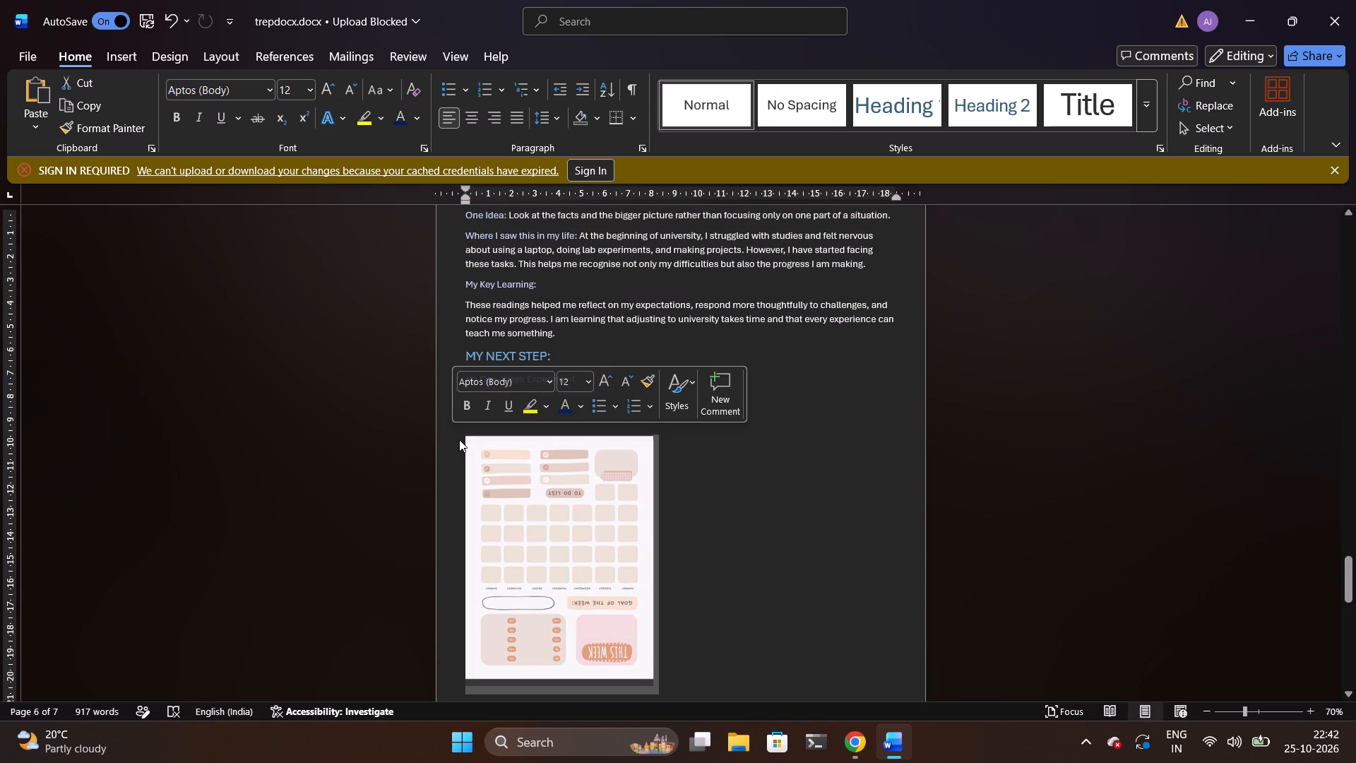
{"action": "left_click", "coordinate": [459, 439]}
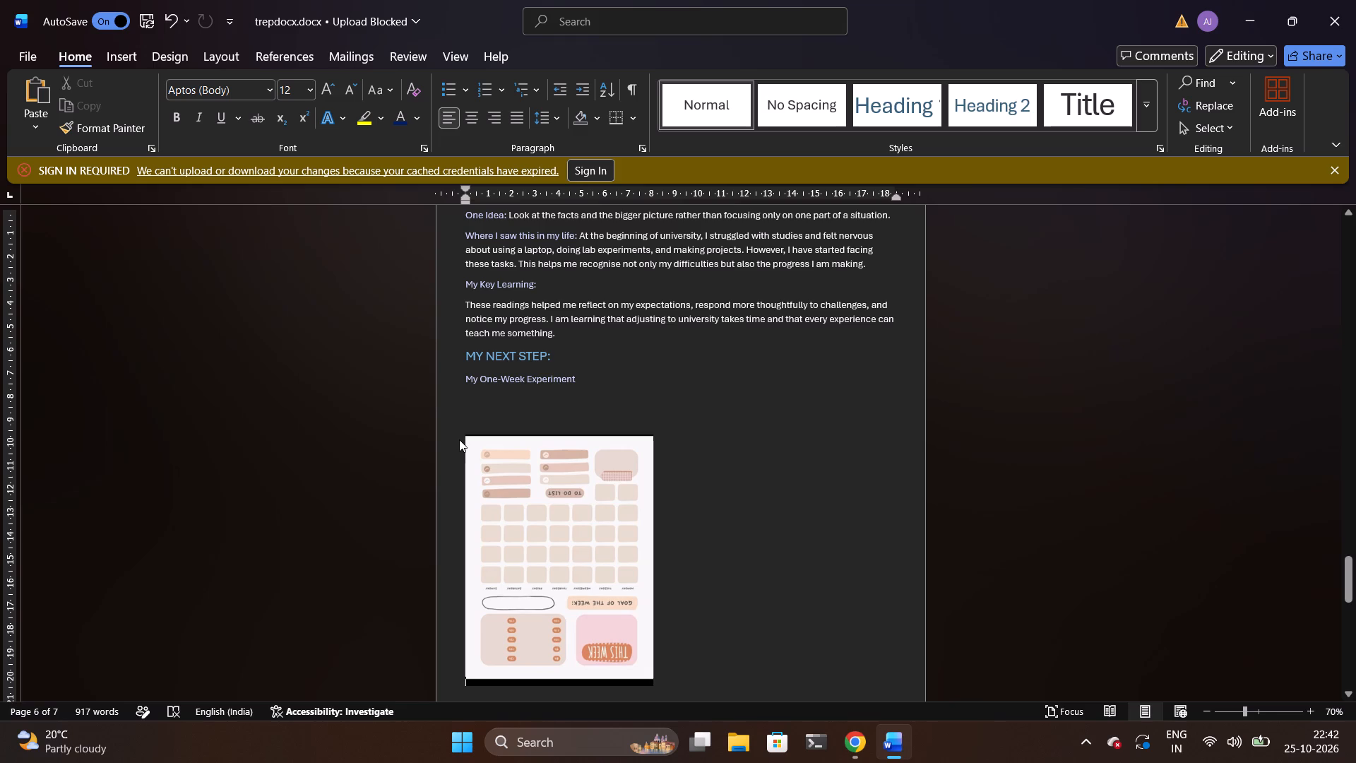
{"action": "left_click", "coordinate": [459, 439]}
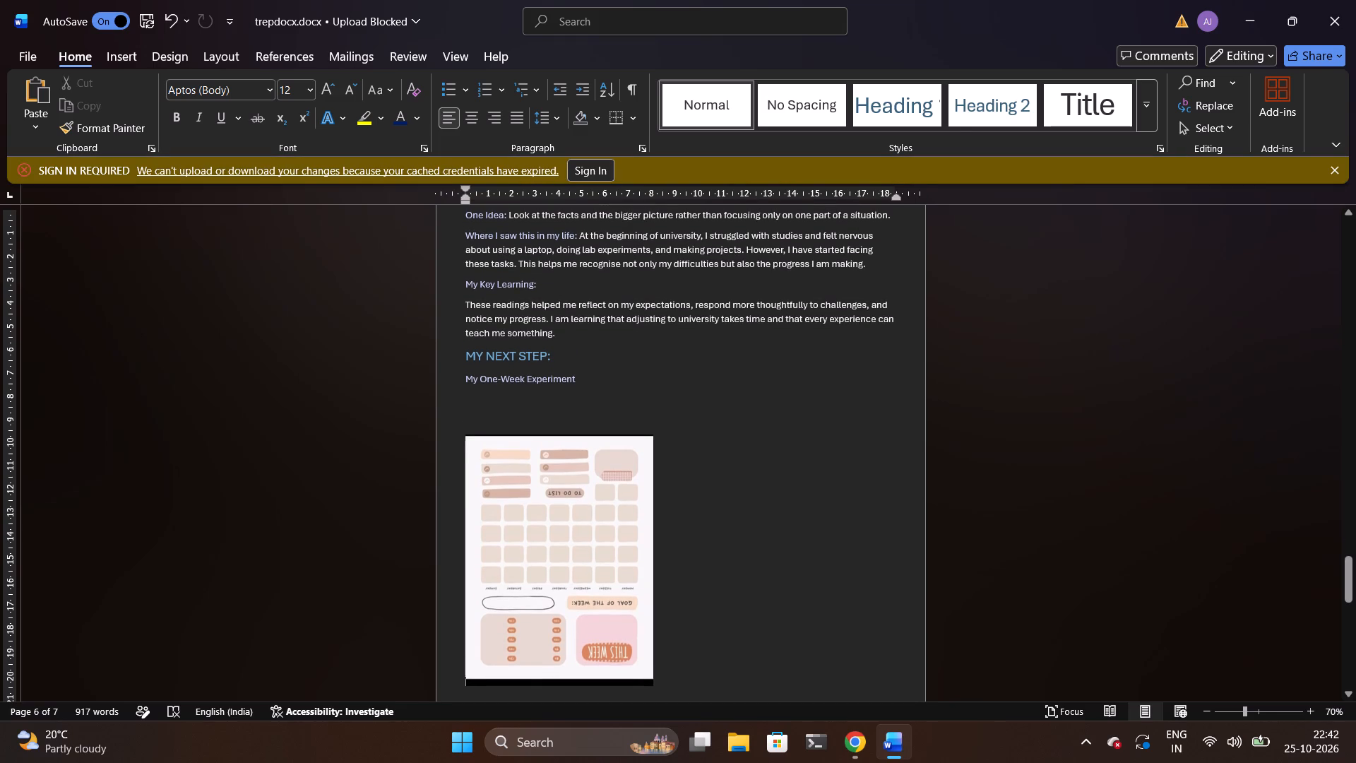
{"action": "left_click", "coordinate": [458, 440]}
{"action": "key", "text": "BackSpace"}
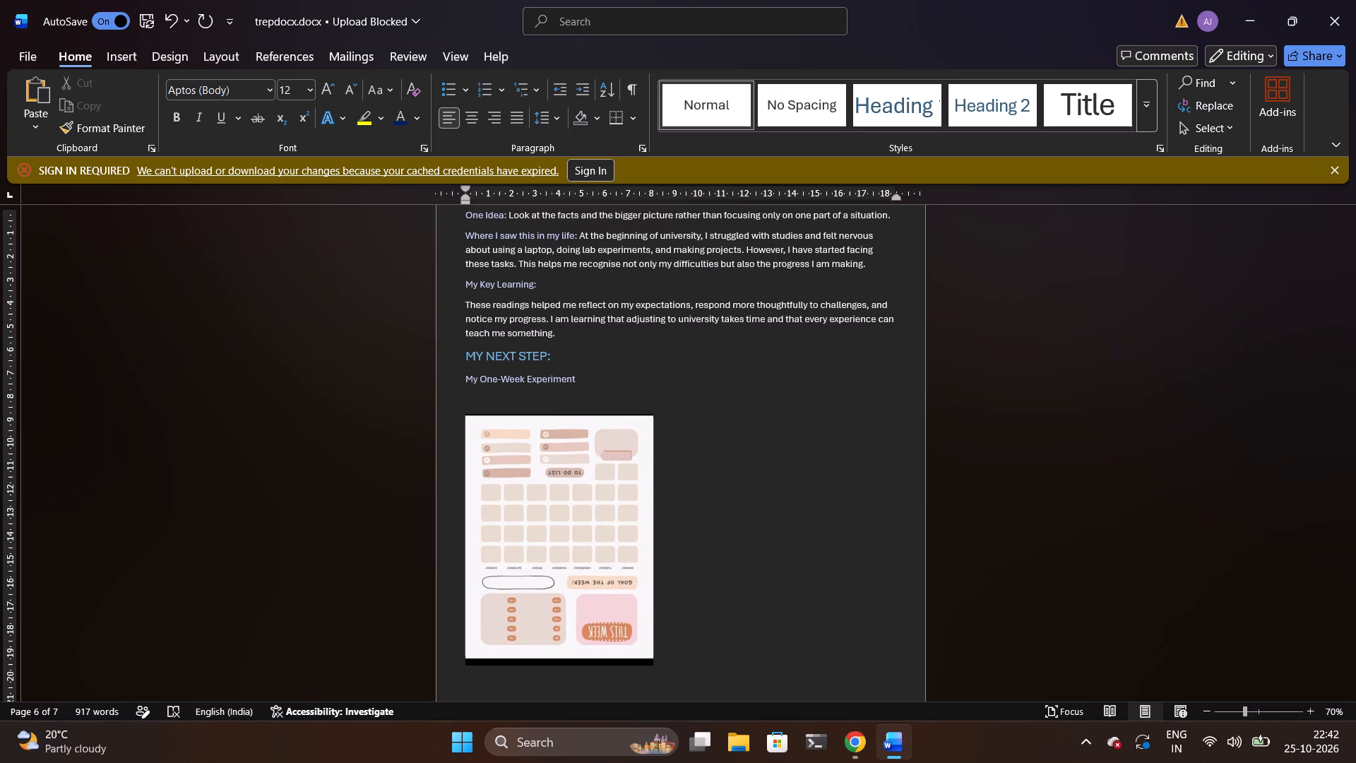
{"action": "key", "text": "BackSpace"}
{"action": "scroll", "coordinate": [470, 697], "scroll_direction": "down", "scroll_amount": 1}
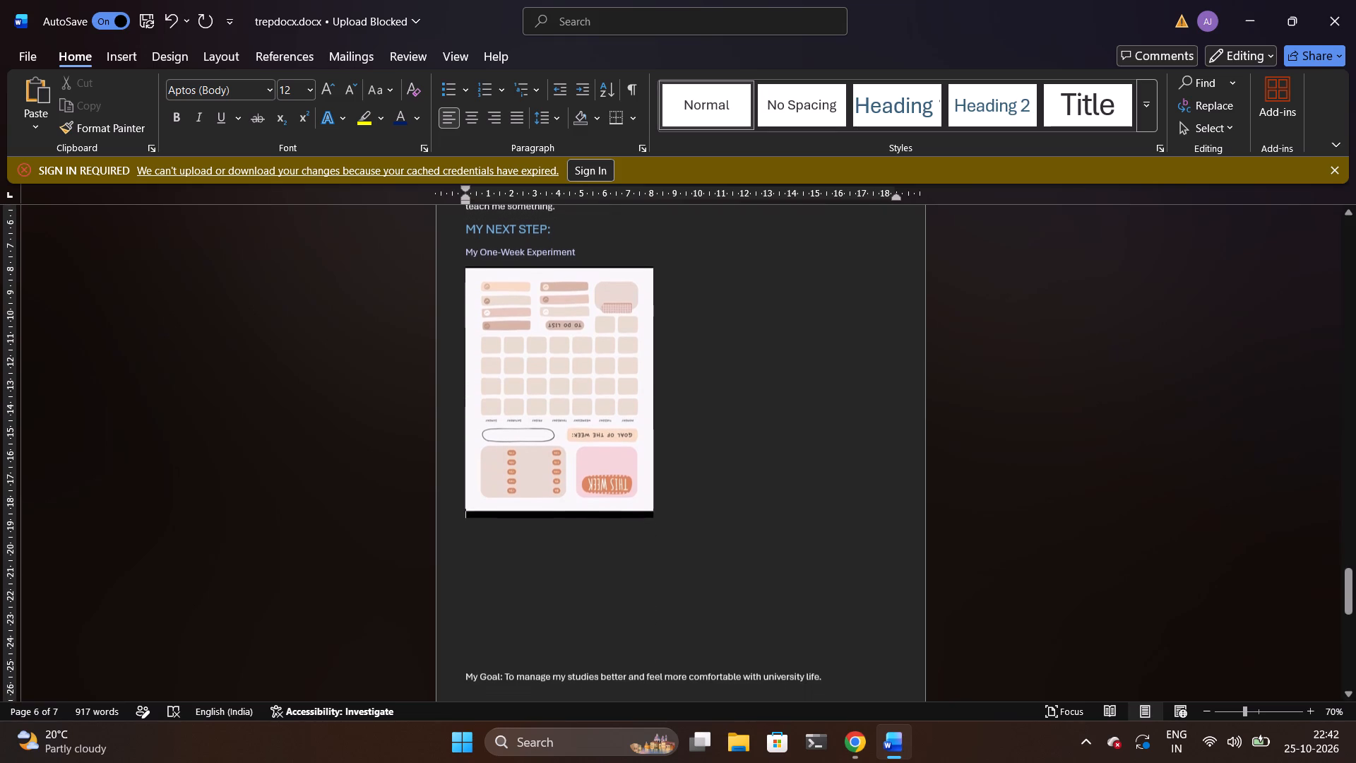
{"action": "scroll", "coordinate": [470, 697], "scroll_direction": "down", "scroll_amount": 1}
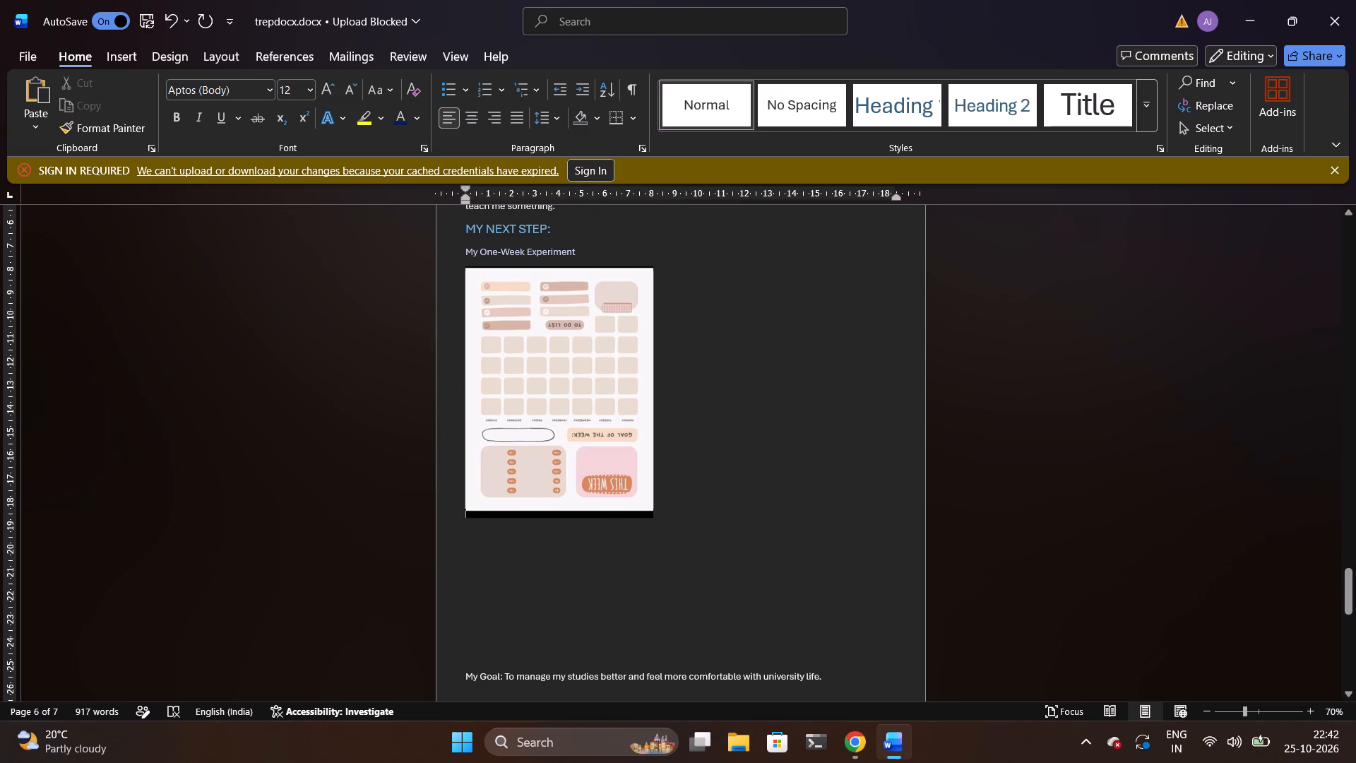
Shrink the weekly planner picture under "My One-Week Experiment" freehand to about 4 cm wide, flipping it upright and unmirrored.
{"action": "left_click_drag", "start_coordinate": [466, 515], "coordinate": [678, 510]}
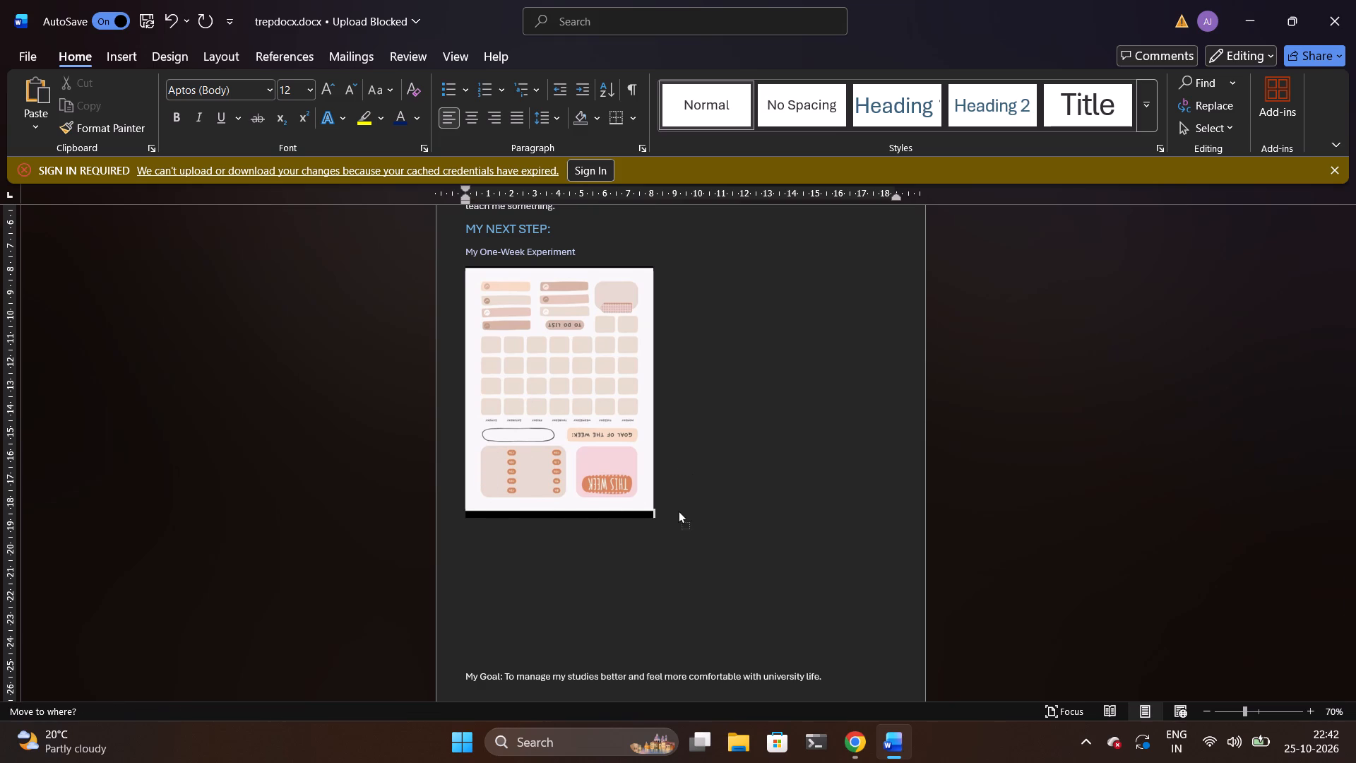
{"action": "left_click_drag", "start_coordinate": [678, 510], "coordinate": [600, 496]}
{"action": "left_click_drag", "start_coordinate": [600, 496], "coordinate": [466, 490]}
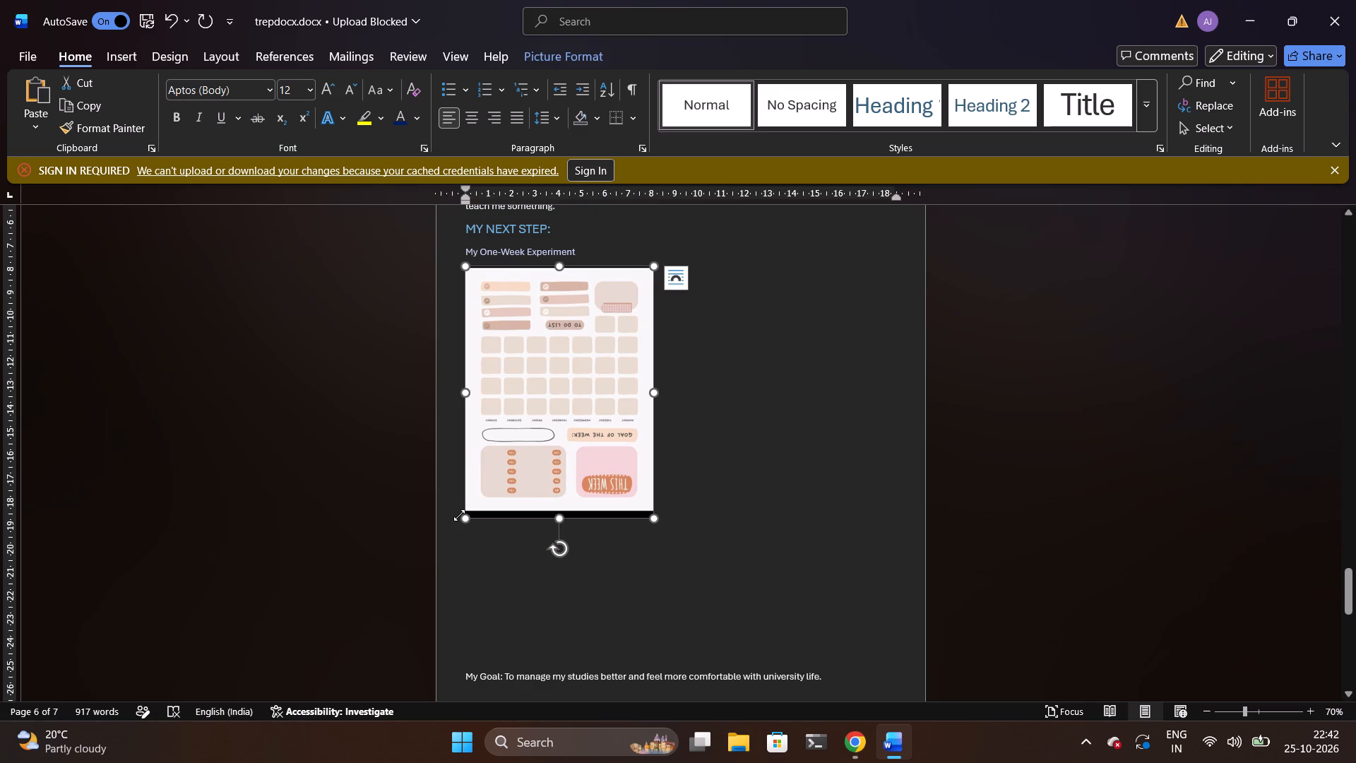
{"action": "left_click_drag", "start_coordinate": [459, 515], "coordinate": [618, 486]}
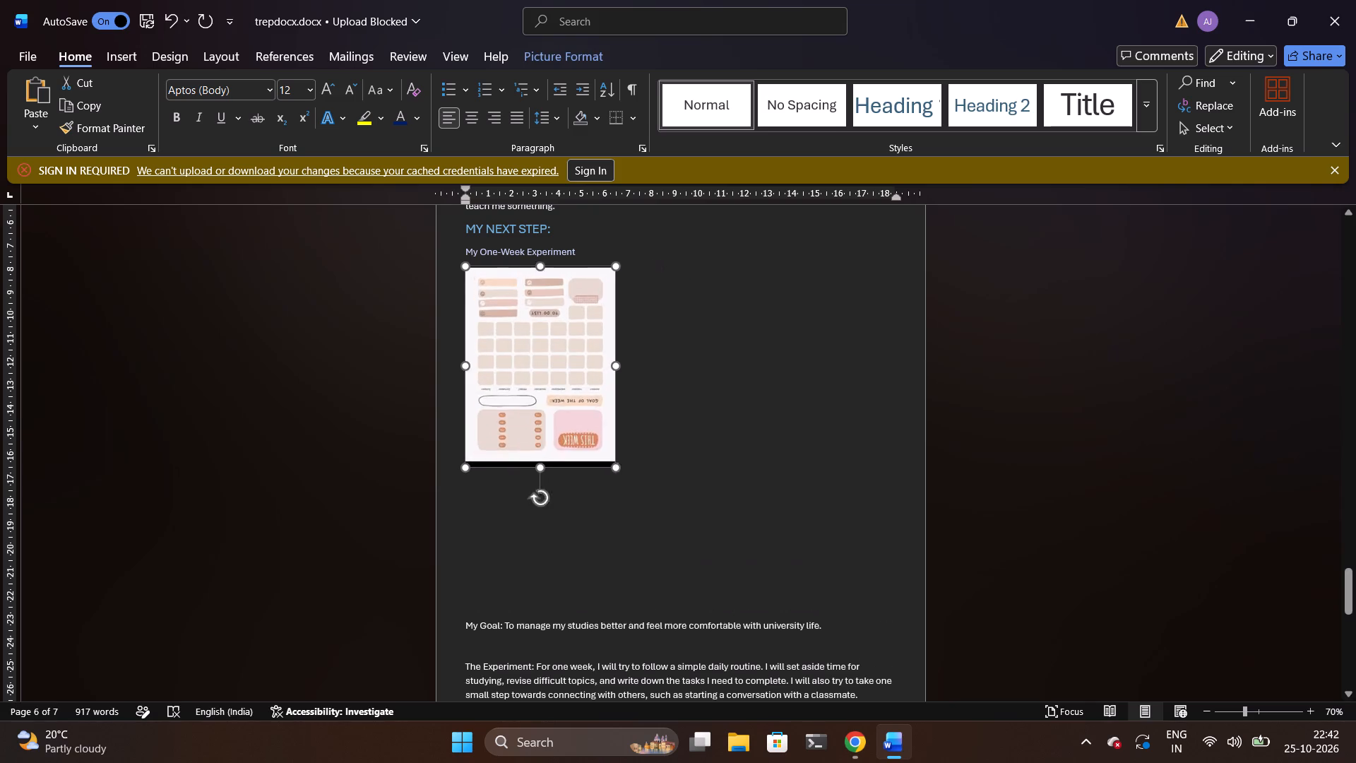
{"action": "left_click_drag", "start_coordinate": [618, 486], "coordinate": [684, 514]}
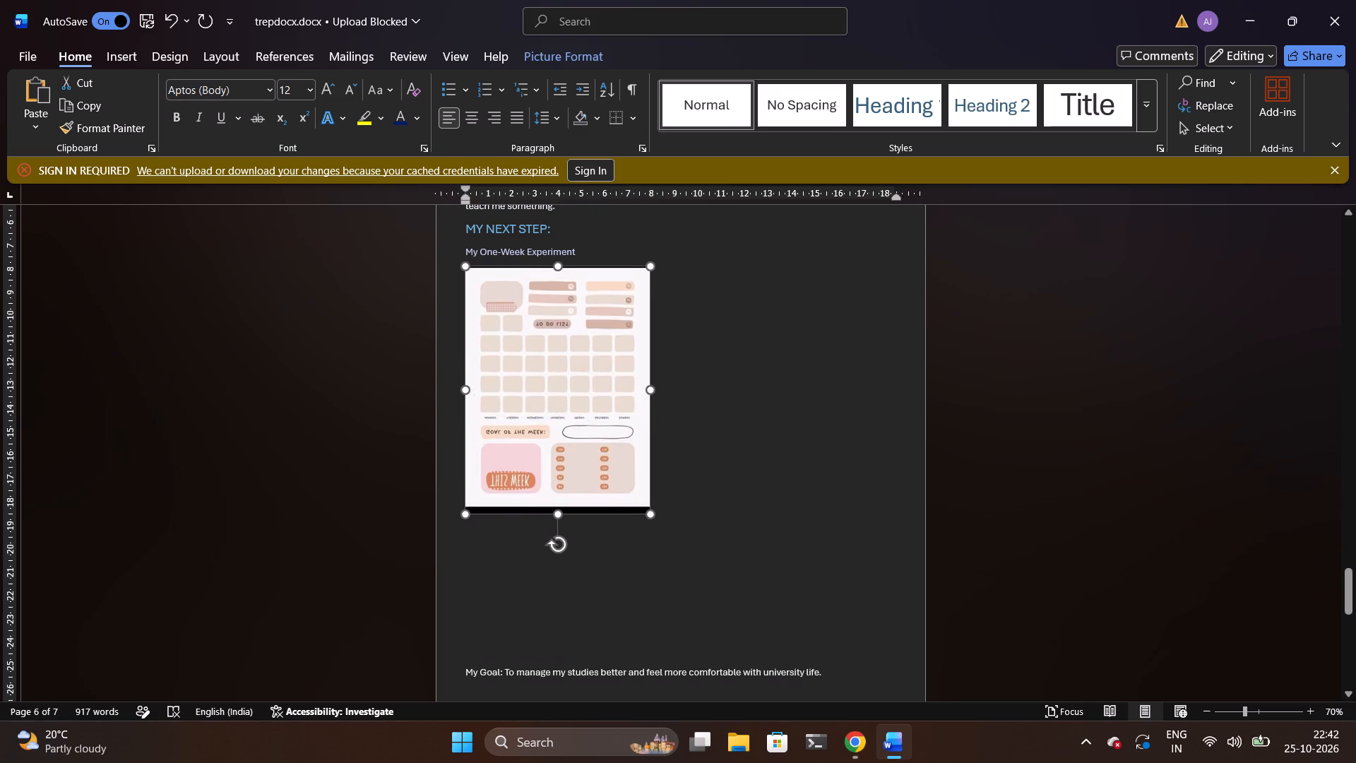
{"action": "left_click_drag", "start_coordinate": [684, 514], "coordinate": [719, 406]}
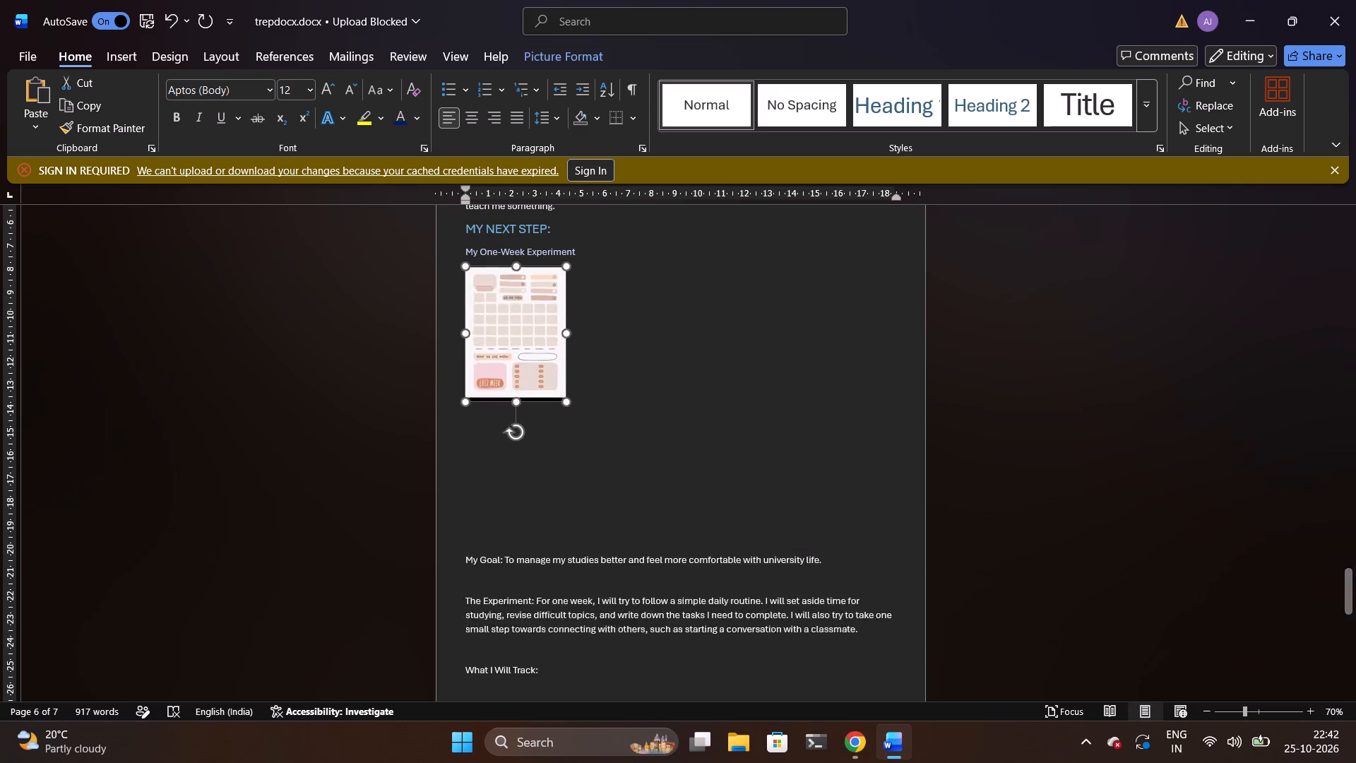
{"action": "left_click_drag", "start_coordinate": [719, 406], "coordinate": [871, 538]}
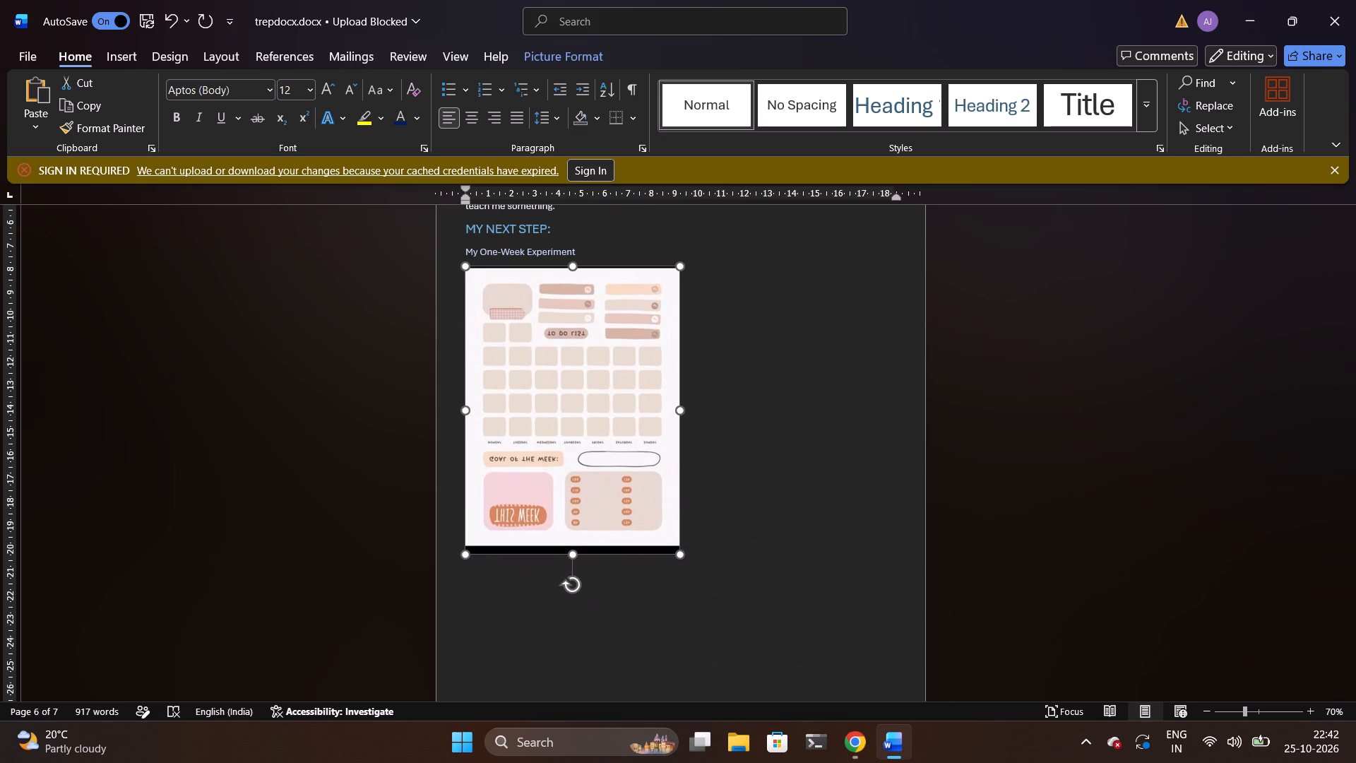
{"action": "left_click_drag", "start_coordinate": [871, 538], "coordinate": [775, 398]}
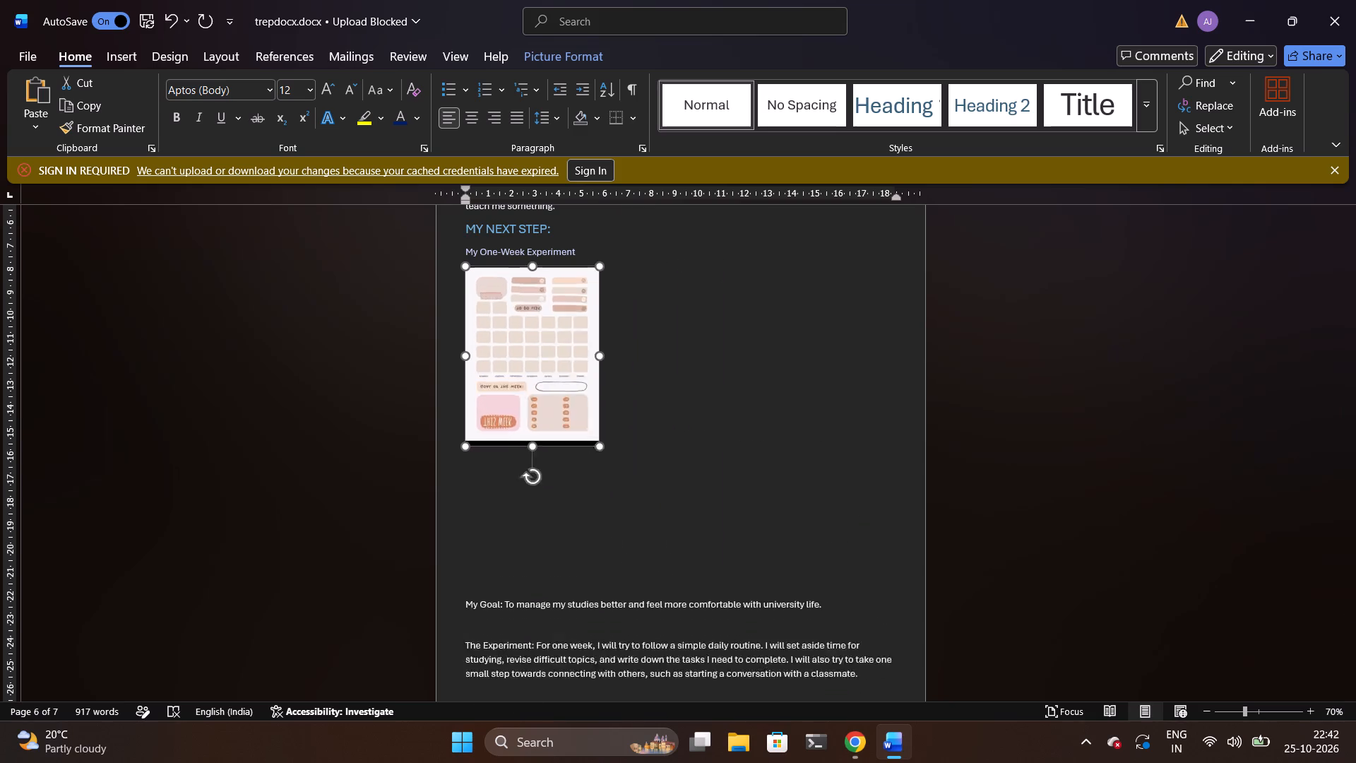
{"action": "left_click_drag", "start_coordinate": [775, 398], "coordinate": [545, 382]}
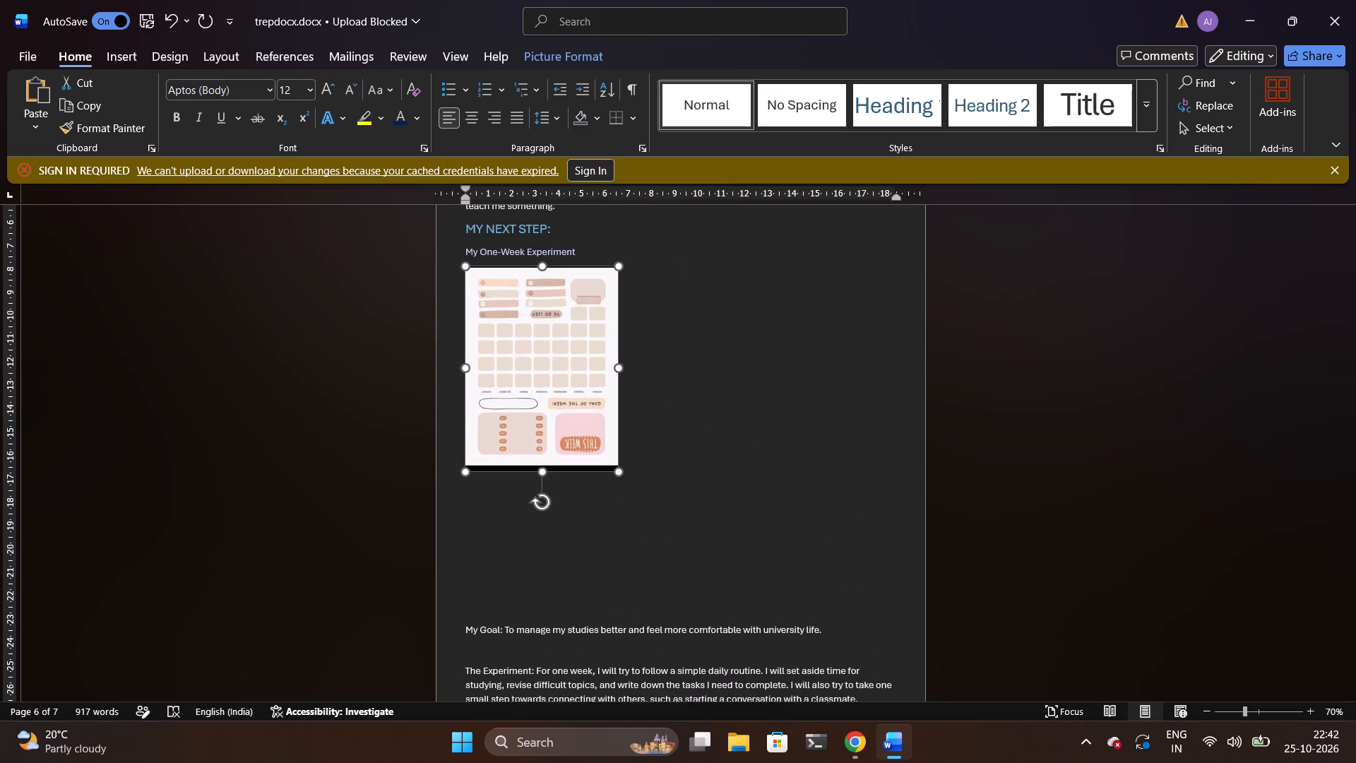
{"action": "left_click_drag", "start_coordinate": [545, 382], "coordinate": [563, 304]}
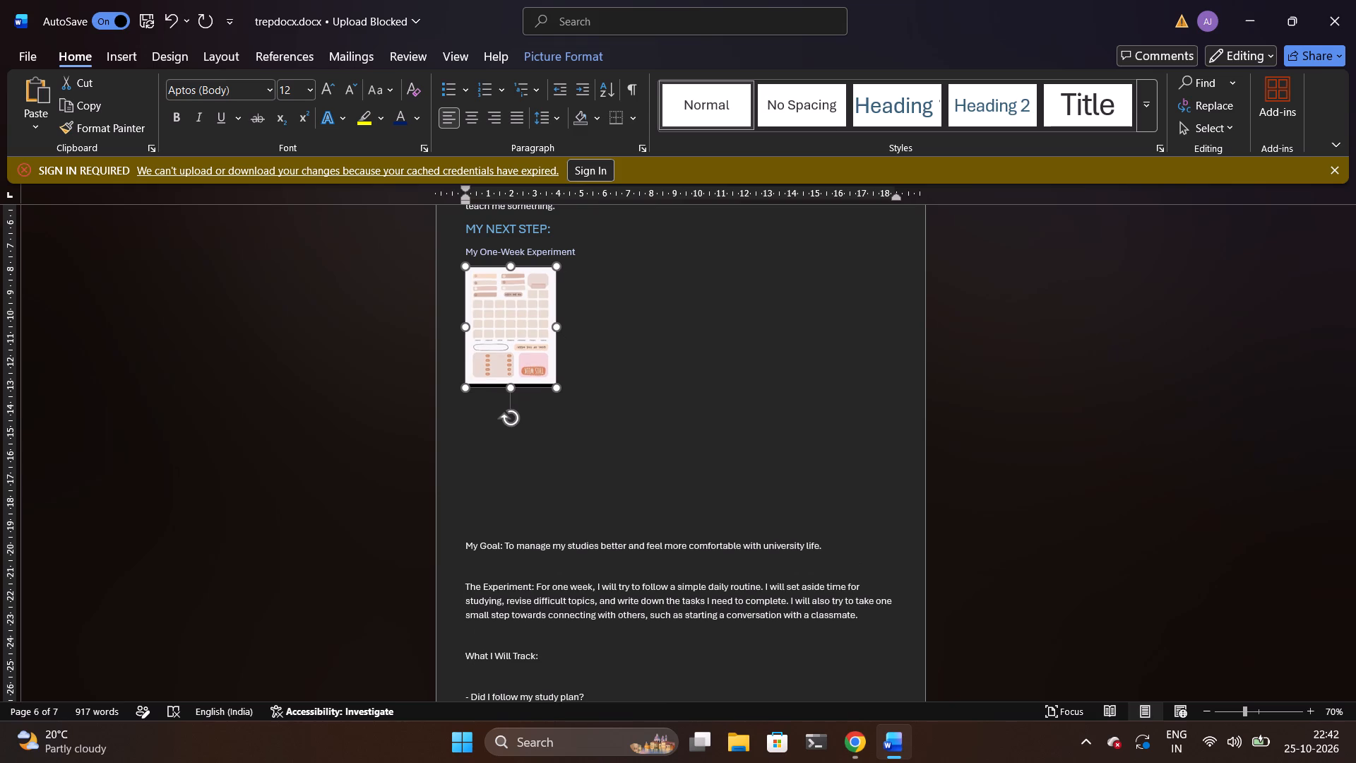
{"action": "left_click_drag", "start_coordinate": [563, 304], "coordinate": [439, 225]}
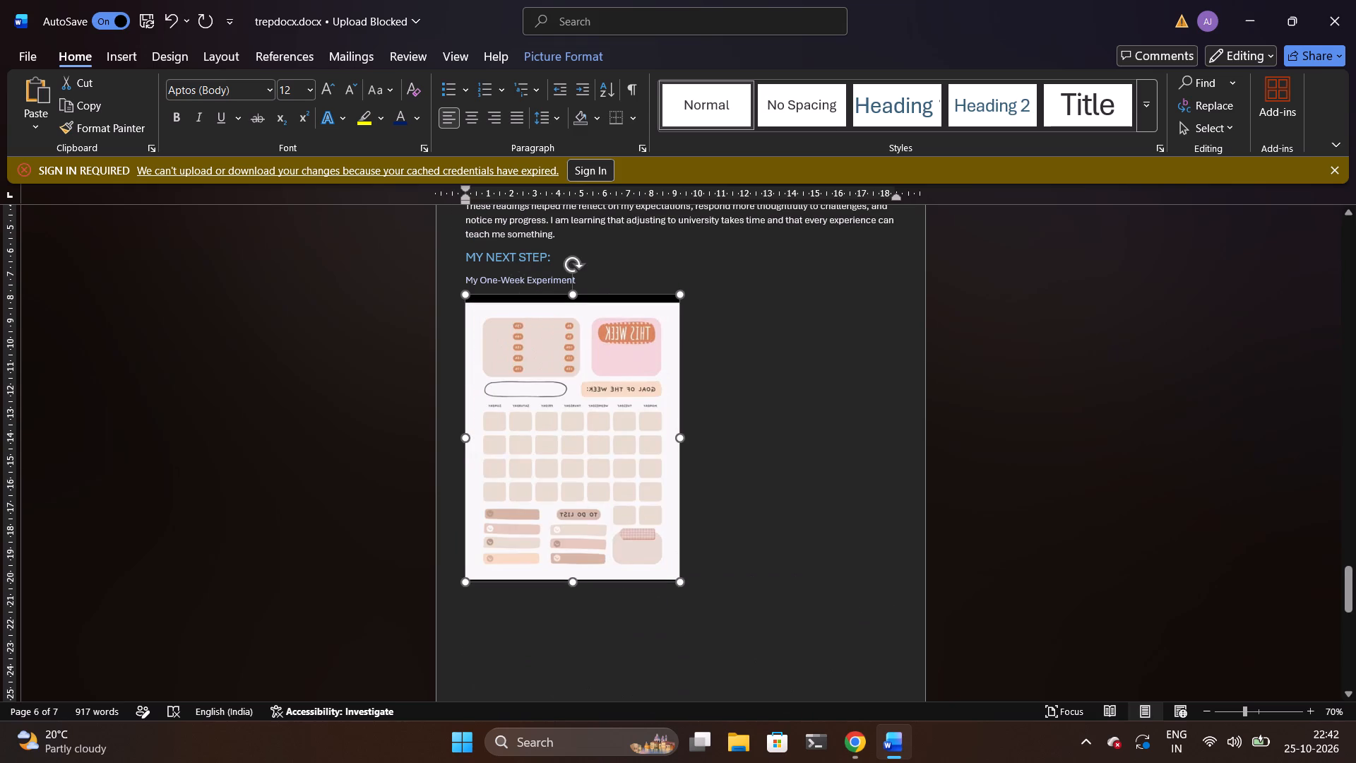
{"action": "left_click_drag", "start_coordinate": [439, 225], "coordinate": [580, 446]}
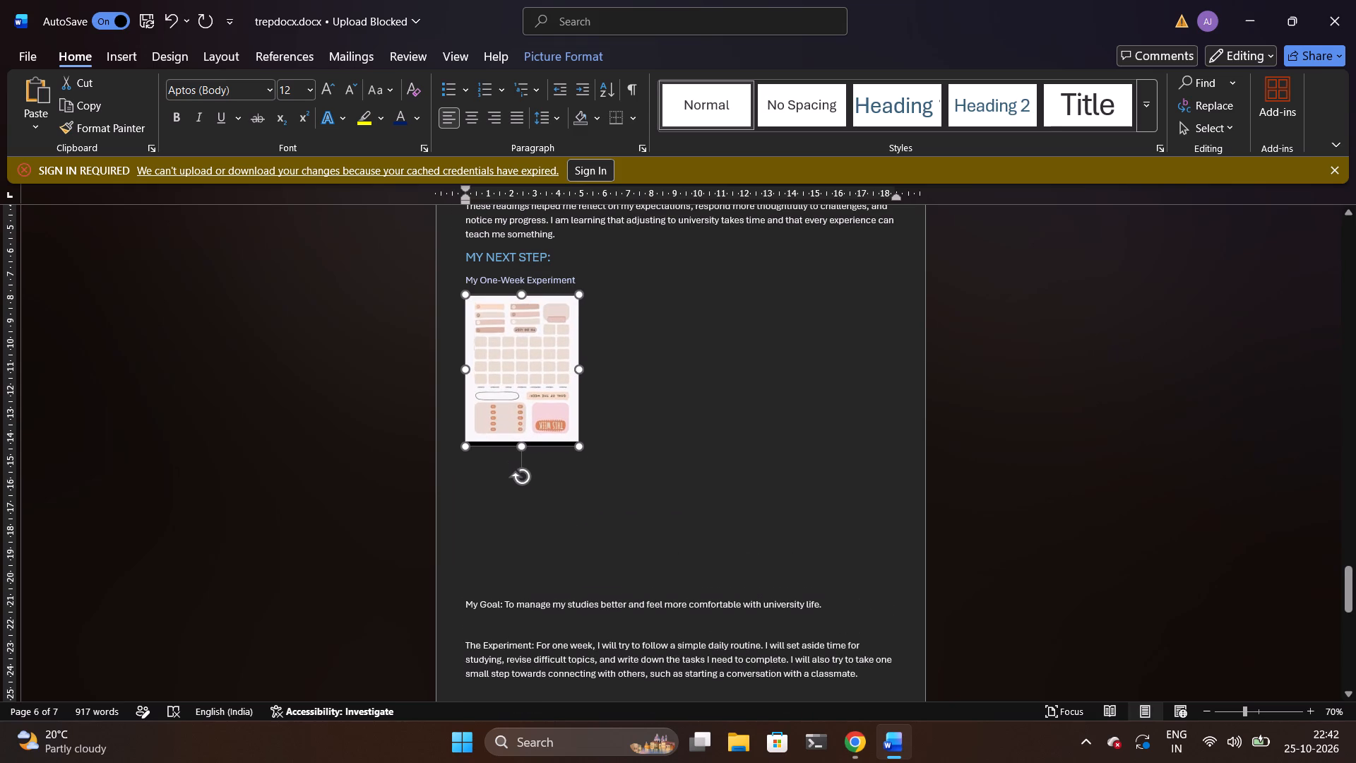
{"action": "left_click_drag", "start_coordinate": [580, 446], "coordinate": [590, 256]}
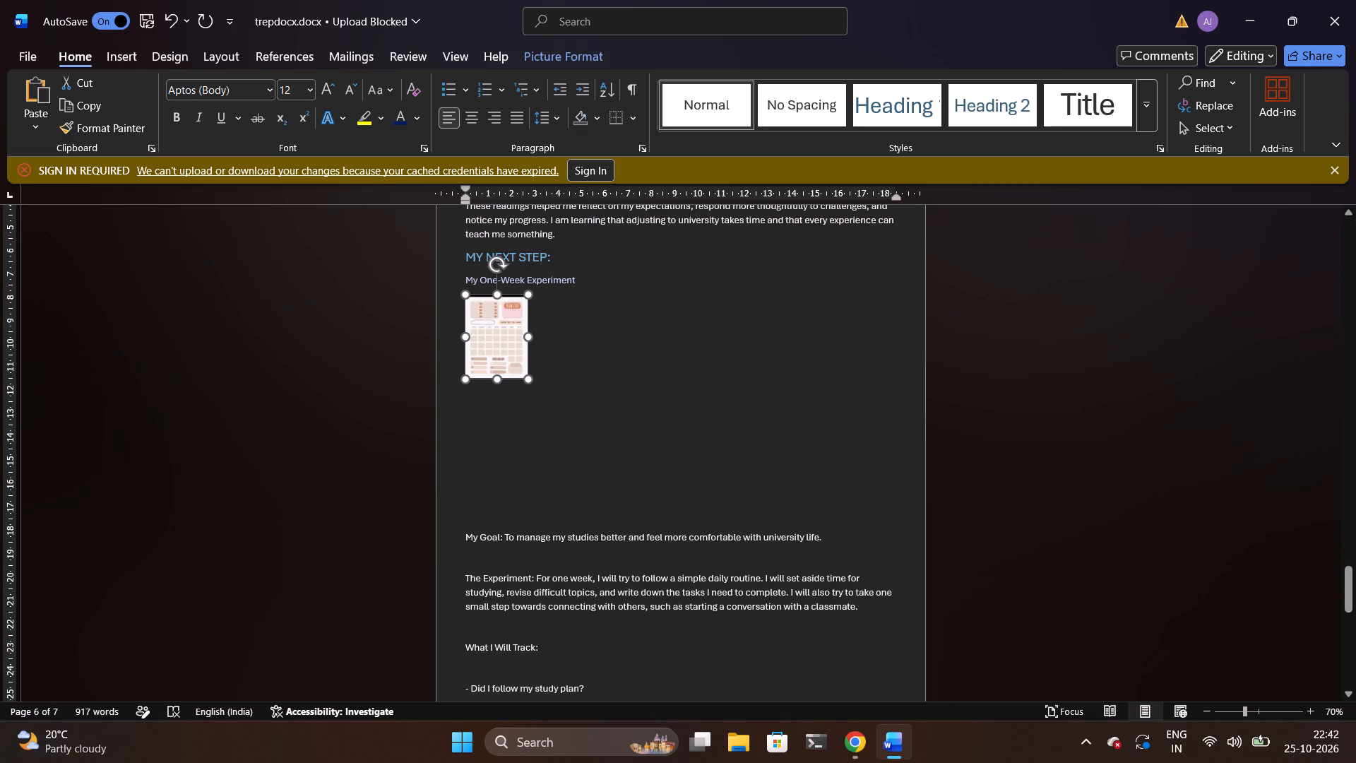
{"action": "left_click_drag", "start_coordinate": [590, 256], "coordinate": [561, 476]}
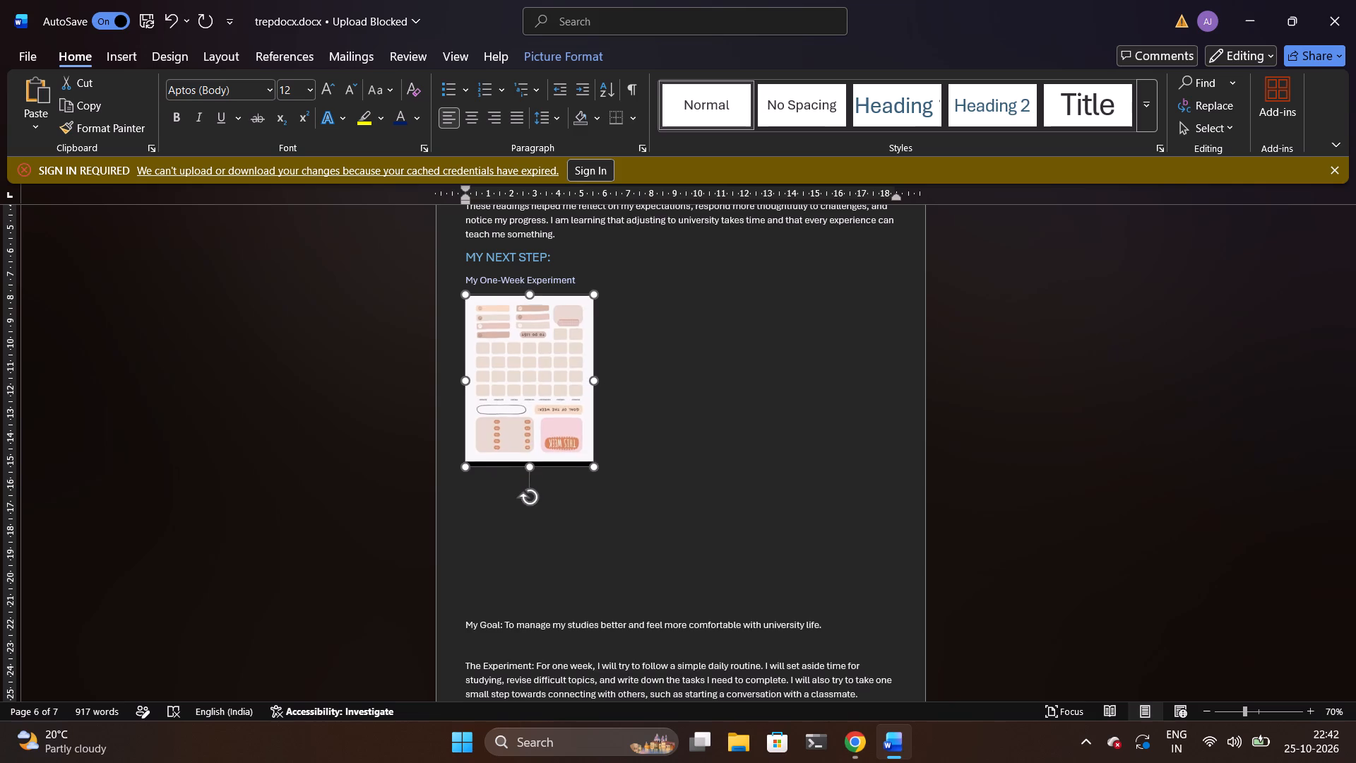
{"action": "left_click_drag", "start_coordinate": [561, 476], "coordinate": [769, 580]}
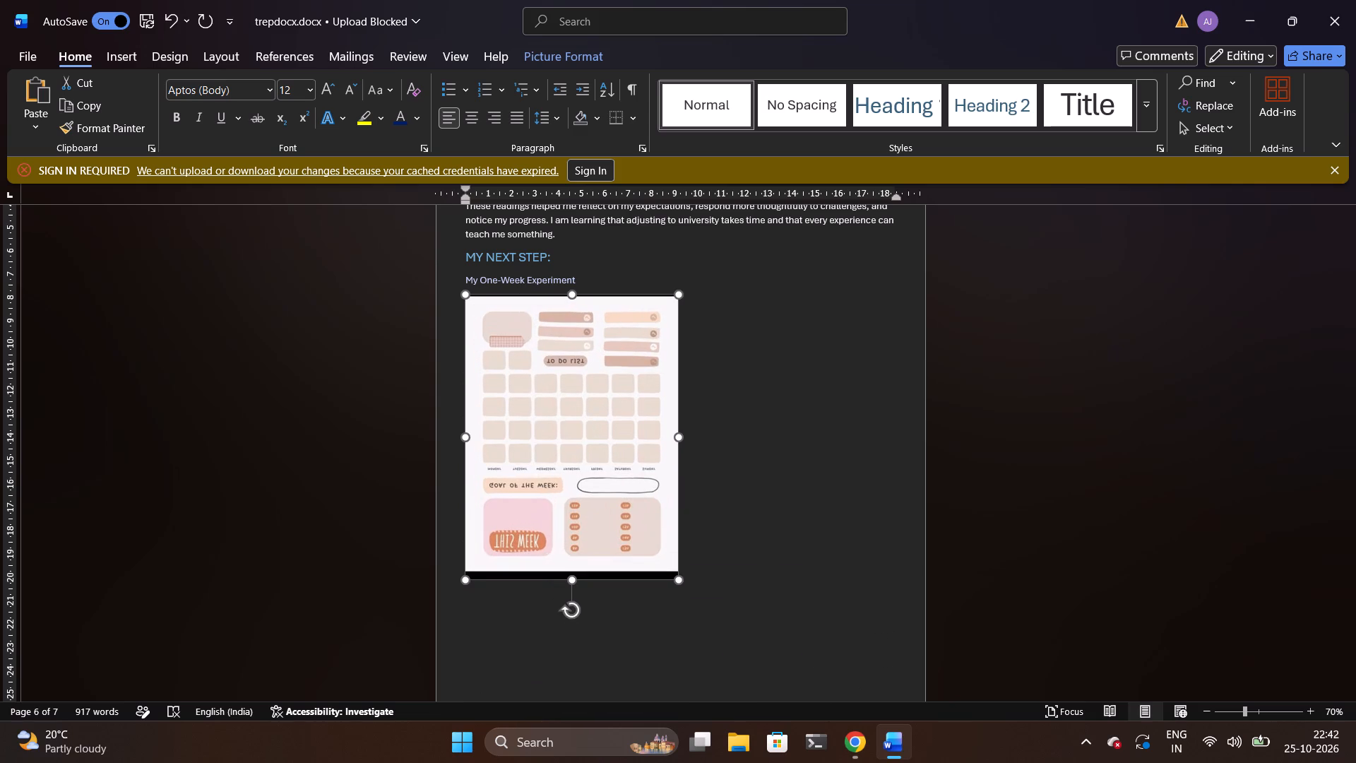
{"action": "left_click_drag", "start_coordinate": [769, 580], "coordinate": [761, 567]}
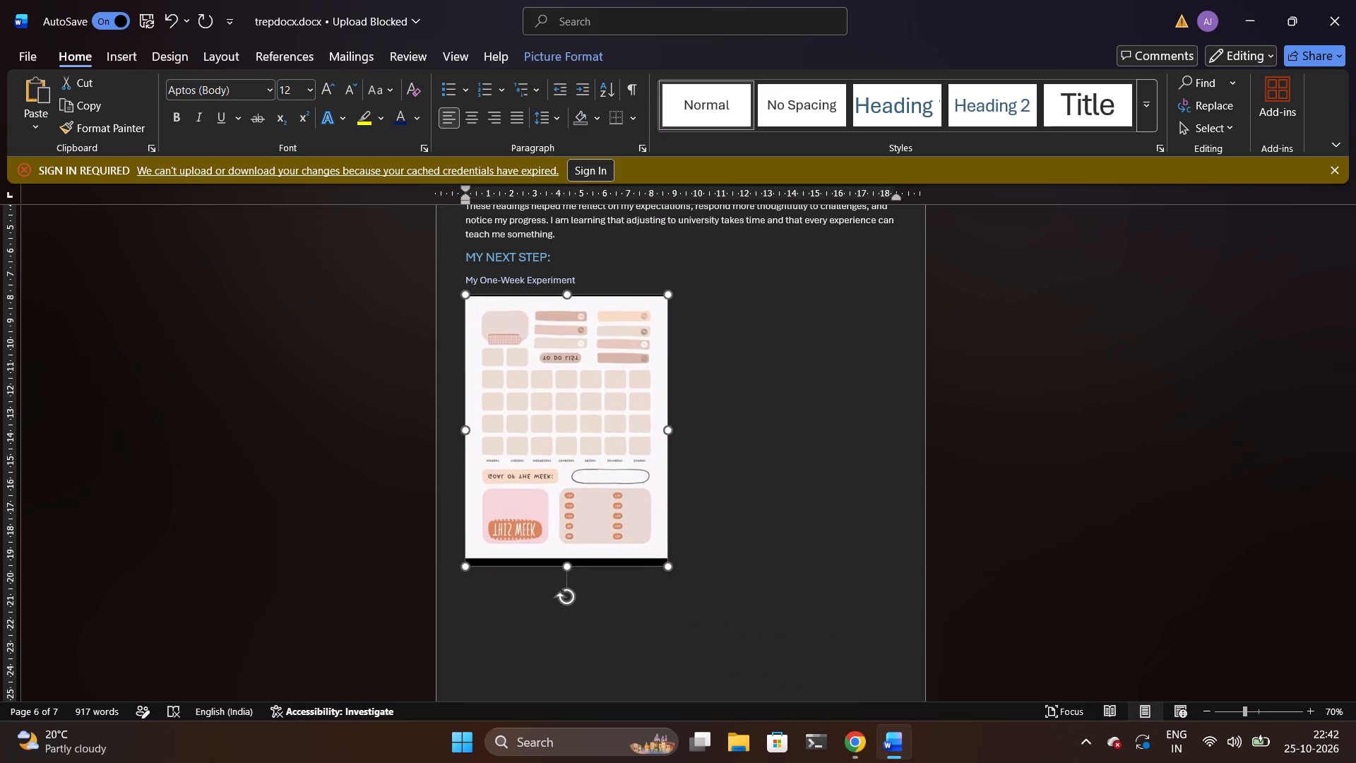
{"action": "left_click_drag", "start_coordinate": [761, 567], "coordinate": [934, 688]}
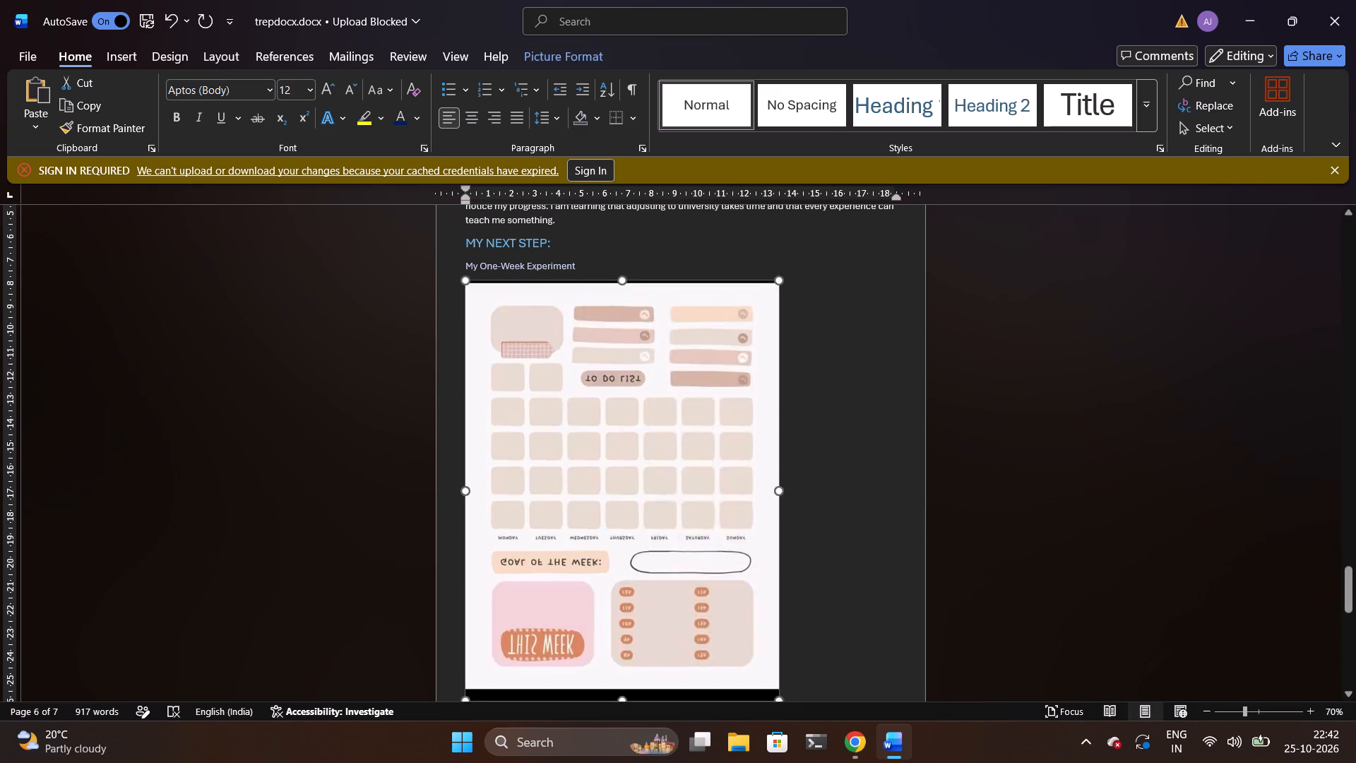
{"action": "left_click_drag", "start_coordinate": [934, 688], "coordinate": [567, 332]}
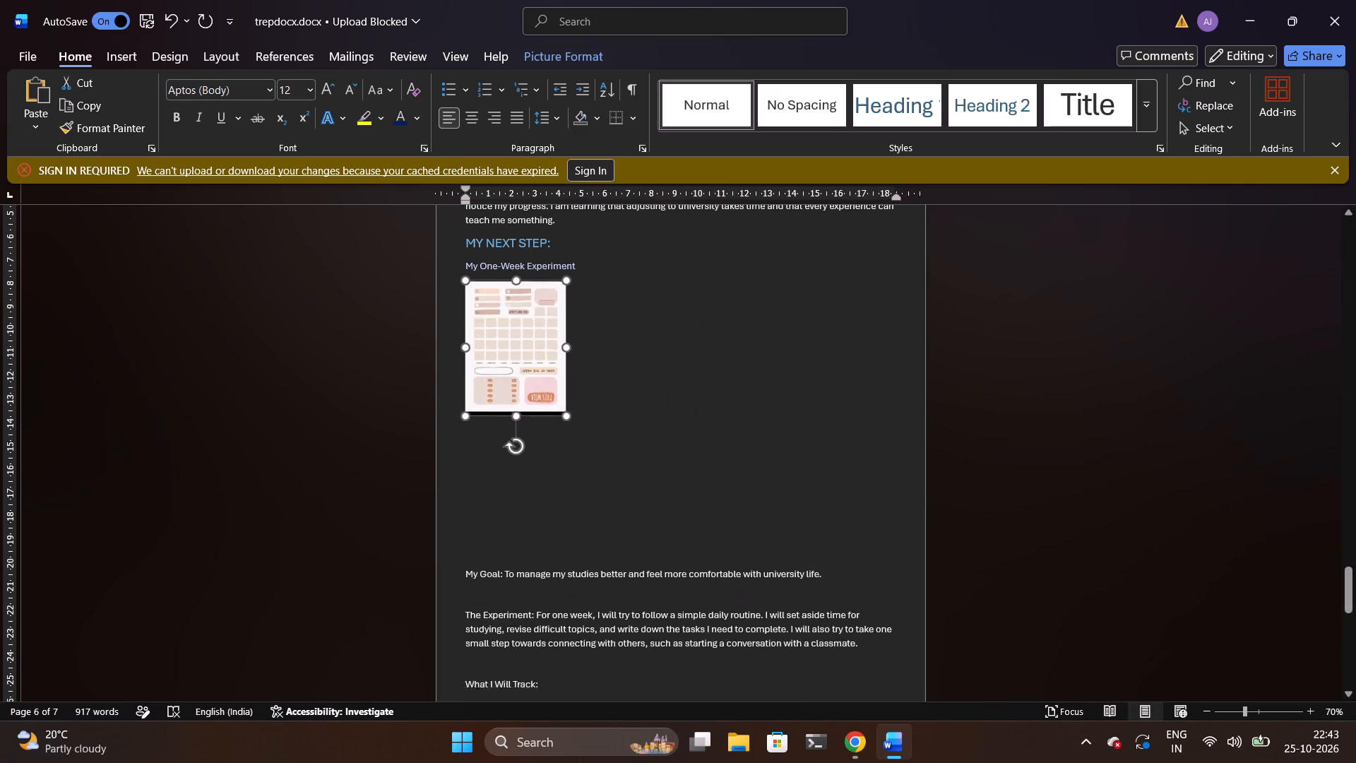
{"action": "left_click_drag", "start_coordinate": [567, 332], "coordinate": [598, 669]}
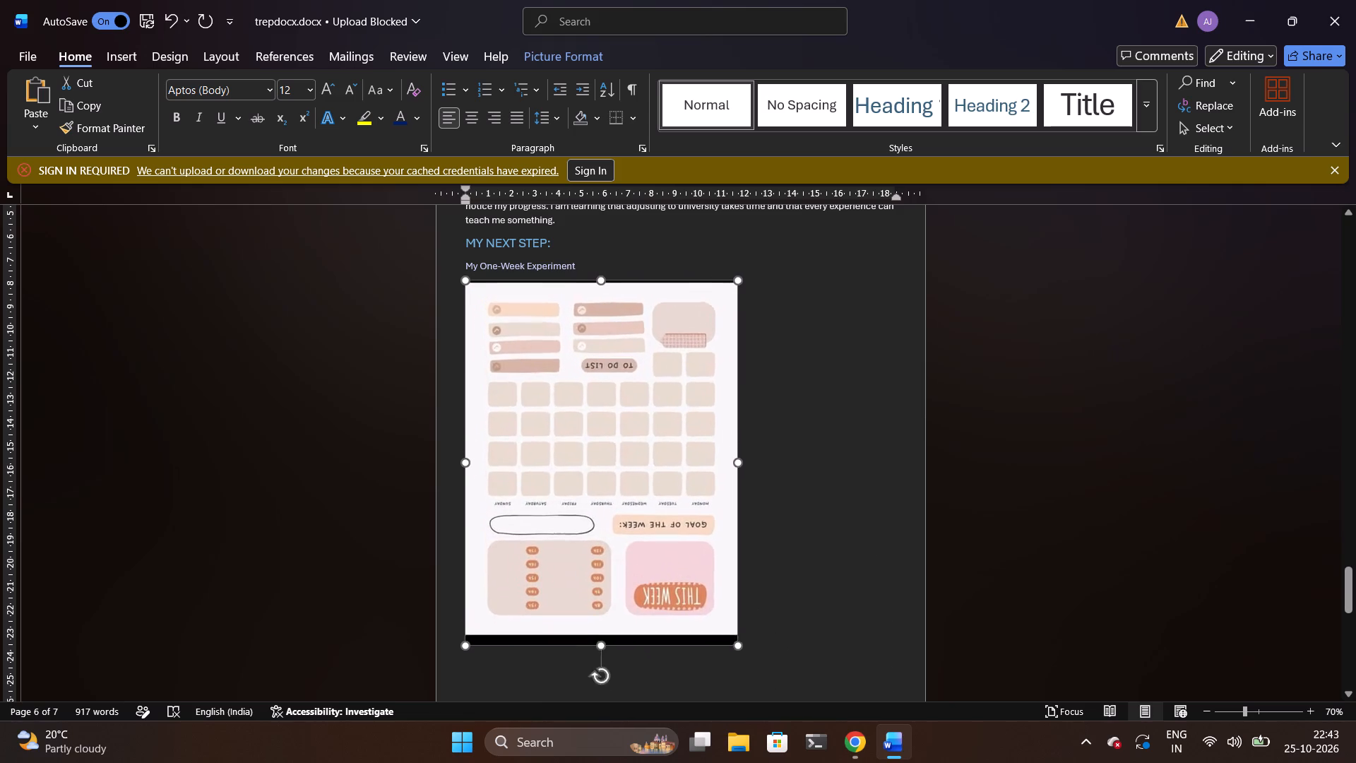
{"action": "left_click_drag", "start_coordinate": [598, 669], "coordinate": [701, 536]}
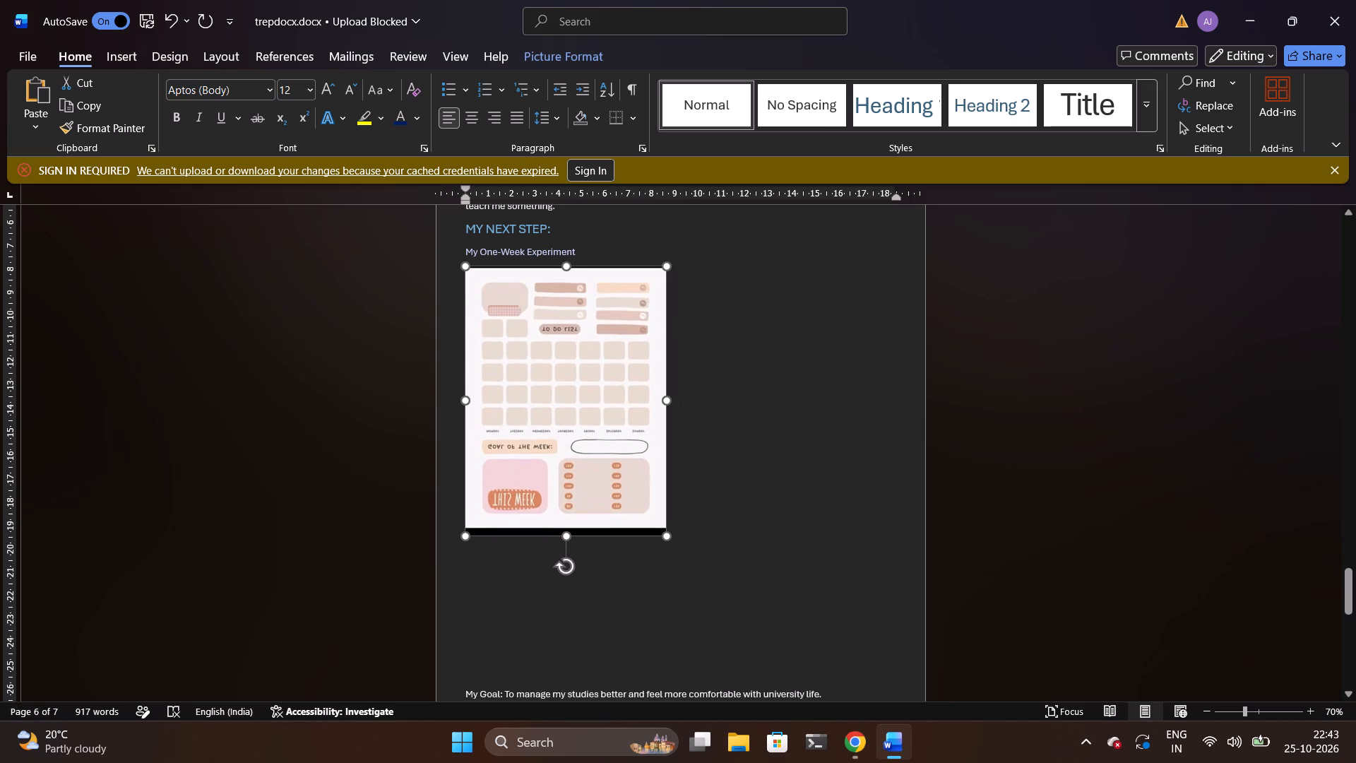
{"action": "left_click_drag", "start_coordinate": [701, 536], "coordinate": [596, 344]}
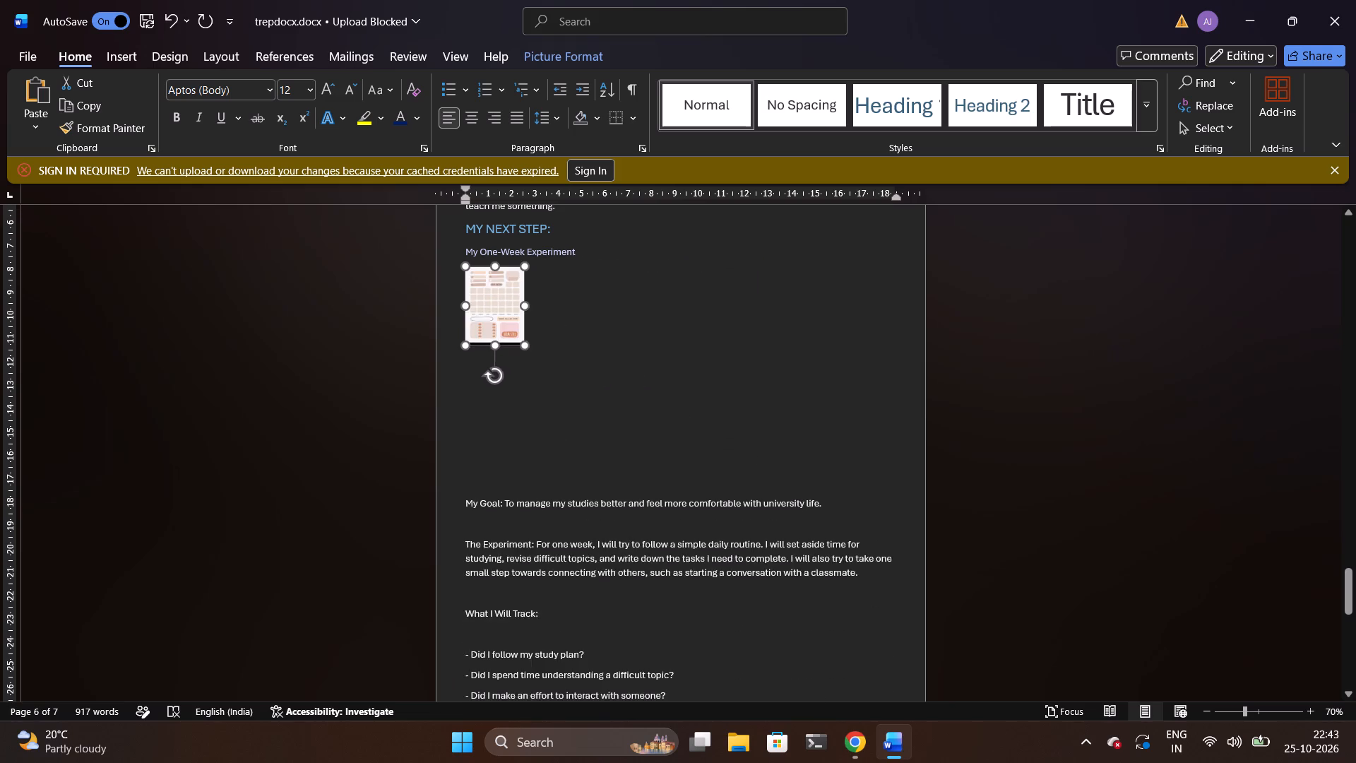
{"action": "left_click_drag", "start_coordinate": [596, 344], "coordinate": [747, 322]}
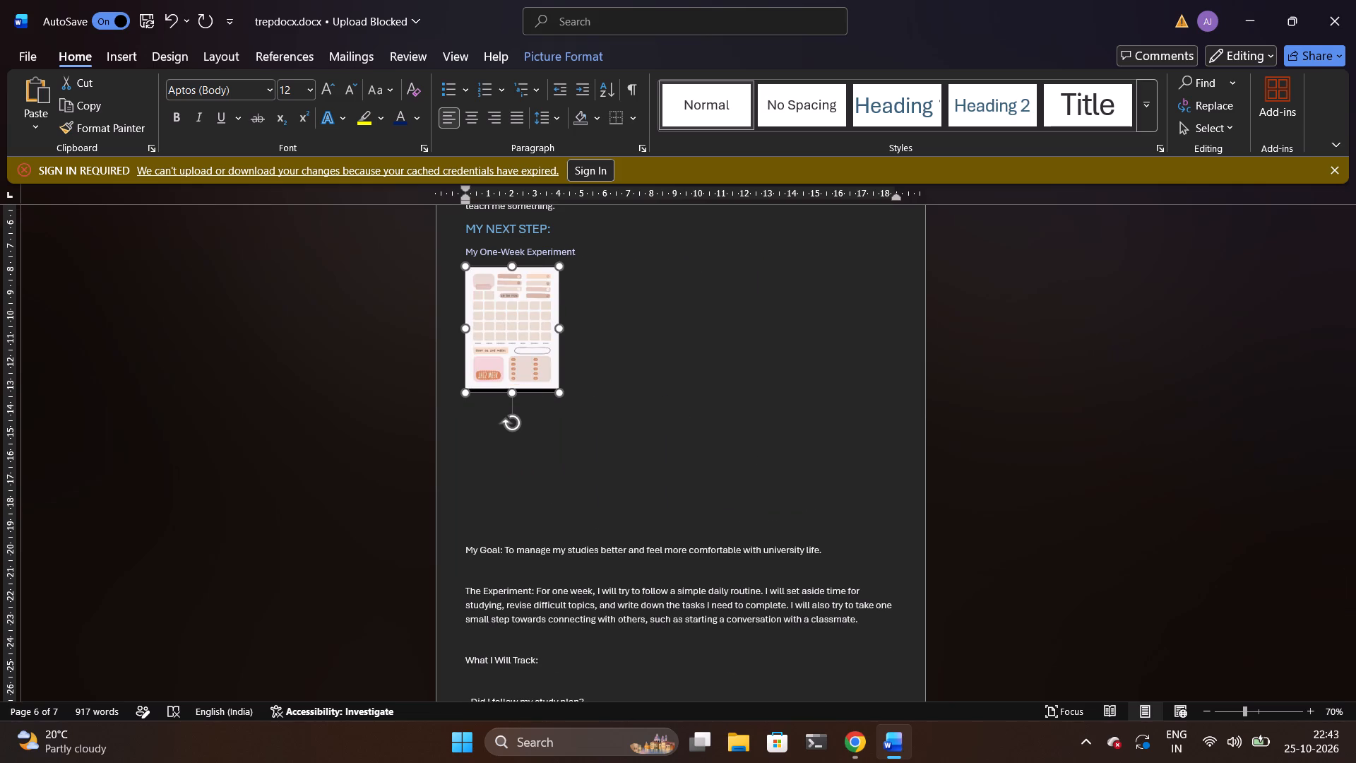
{"action": "left_click_drag", "start_coordinate": [747, 322], "coordinate": [747, 227]}
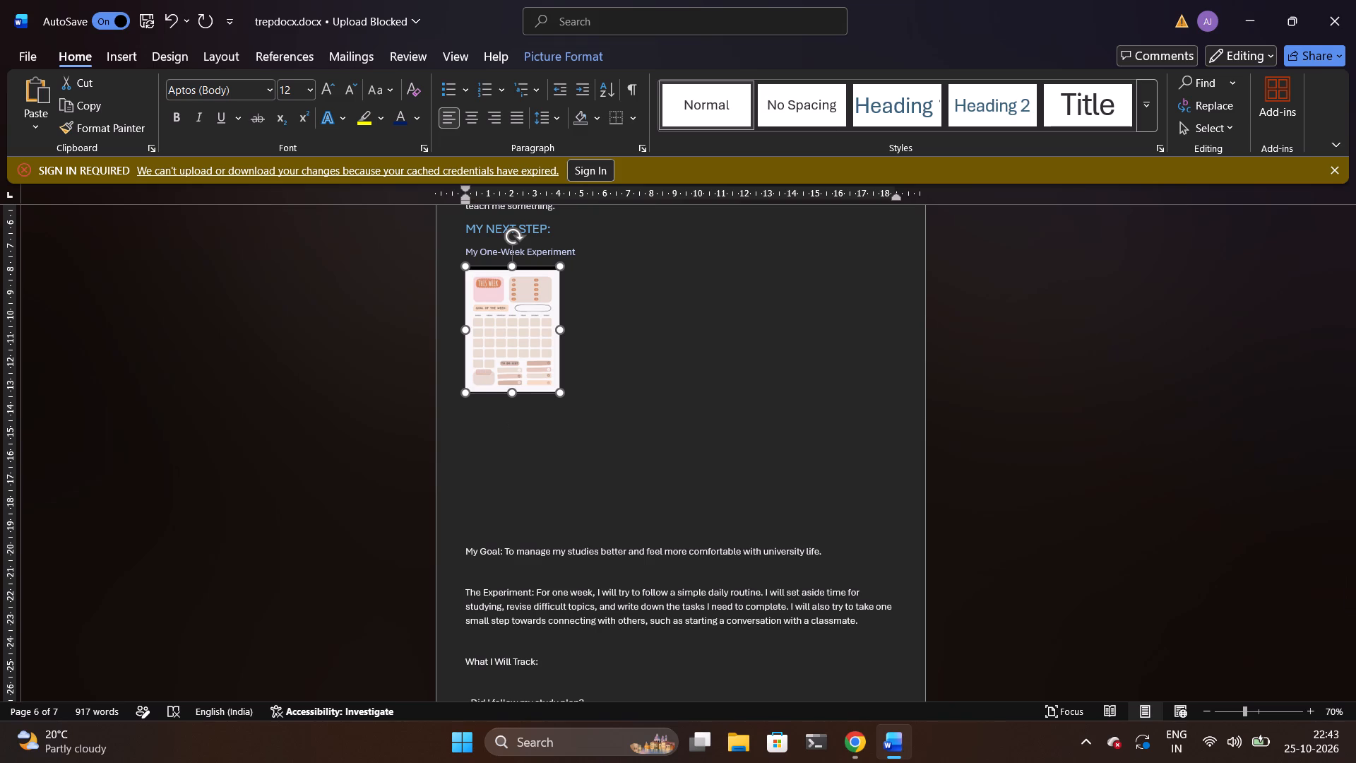
{"action": "left_click_drag", "start_coordinate": [747, 227], "coordinate": [749, 230]}
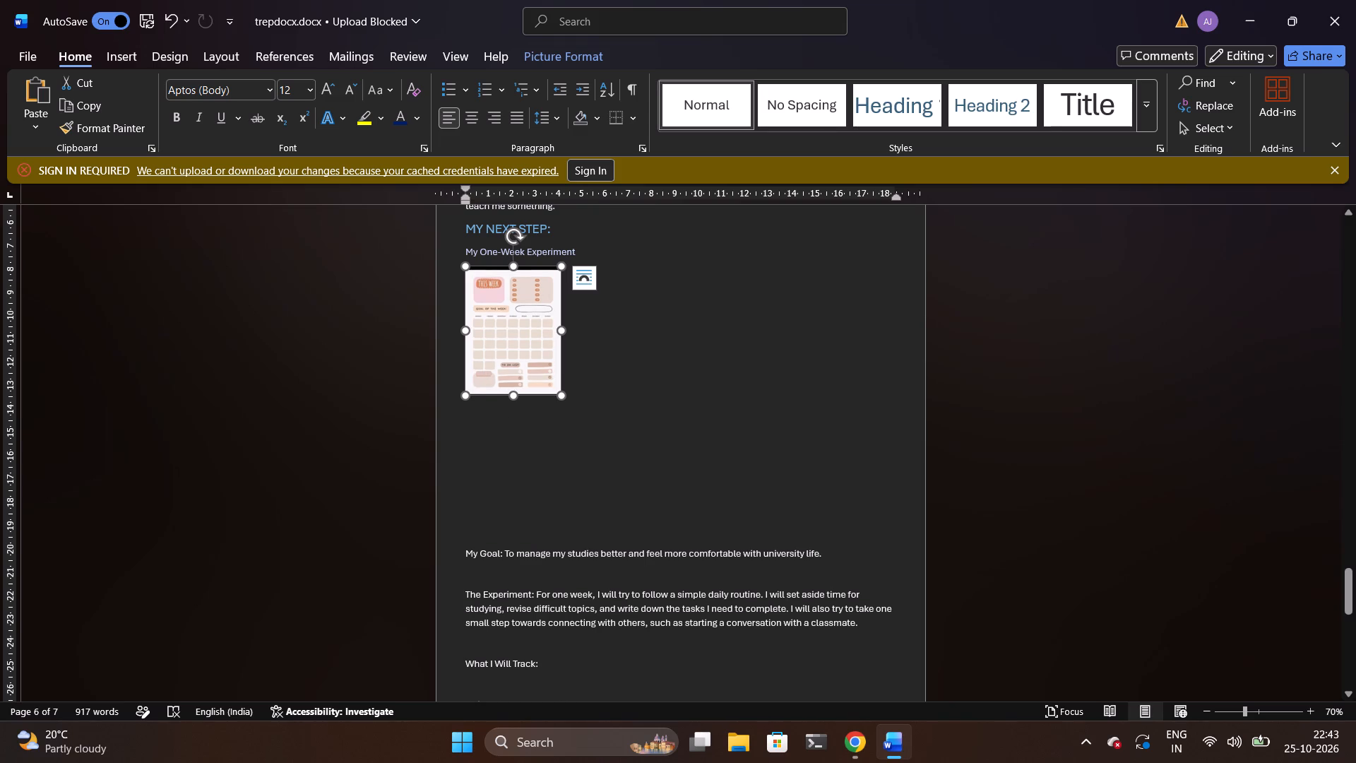
Delete the blank lines between the weekly planner picture and the "My Goal" paragraph.
{"action": "left_click", "coordinate": [464, 550]}
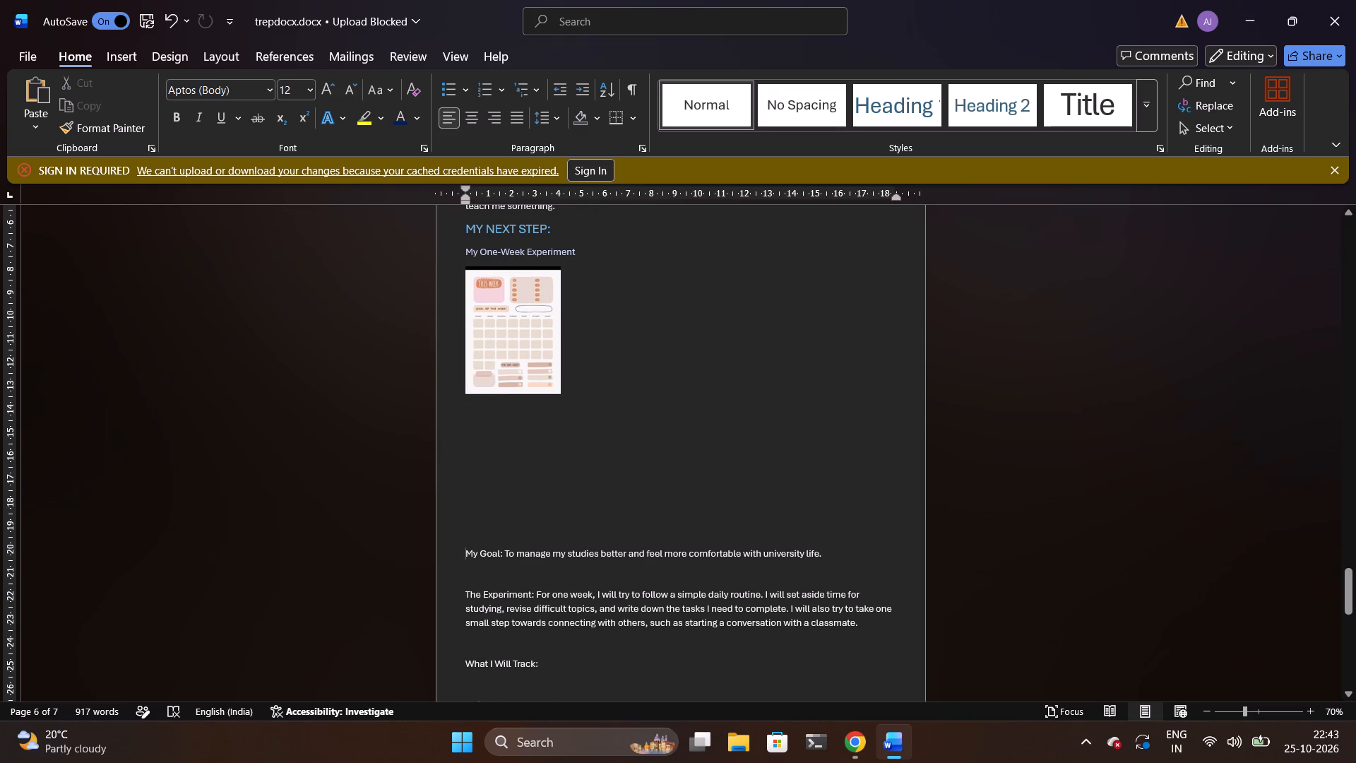
{"action": "key", "text": "BackSpace"}
{"action": "key", "text": "BackSpace"}
{"action": "key", "text": "BackSpace"}
{"action": "key", "text": "BackSpace"}
{"action": "key", "text": "BackSpace"}
{"action": "key", "text": "BackSpace"}
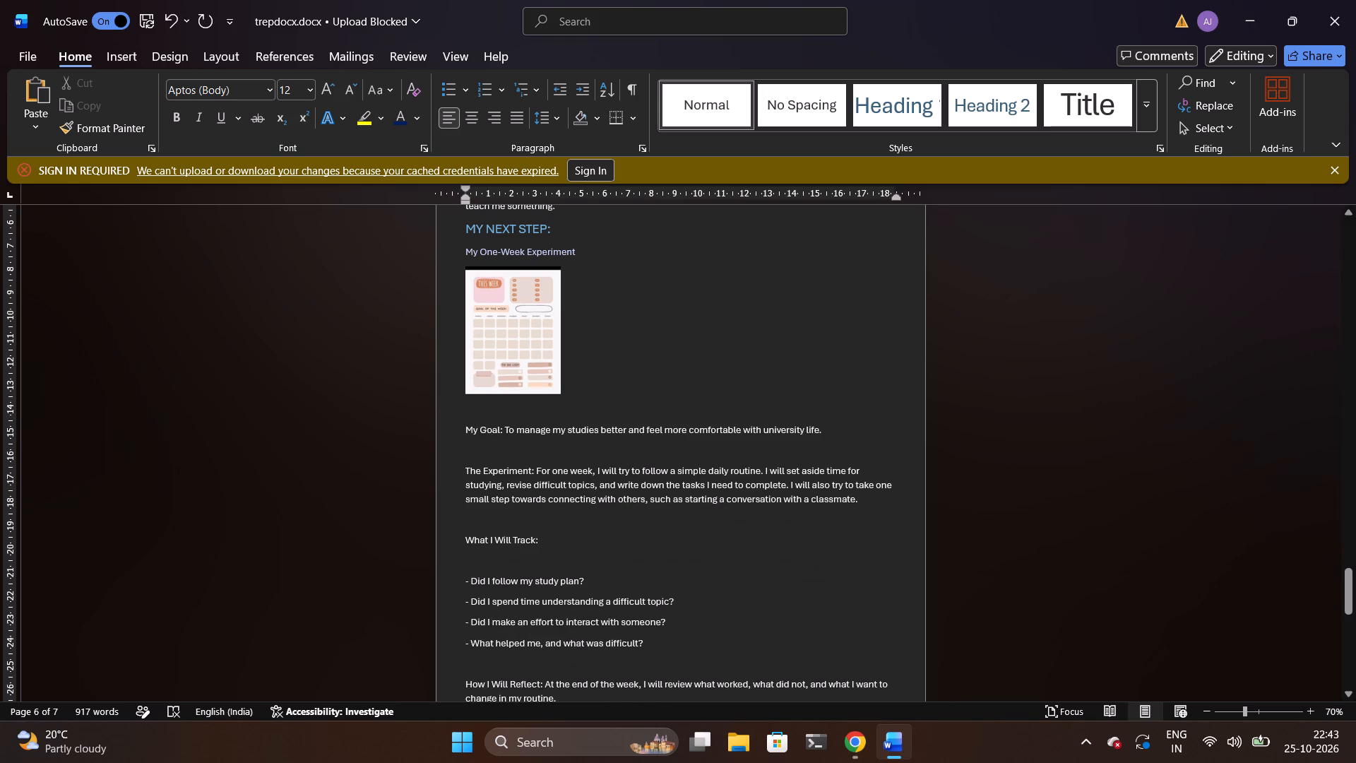
{"action": "scroll", "coordinate": [500, 411], "scroll_direction": "down", "scroll_amount": 1}
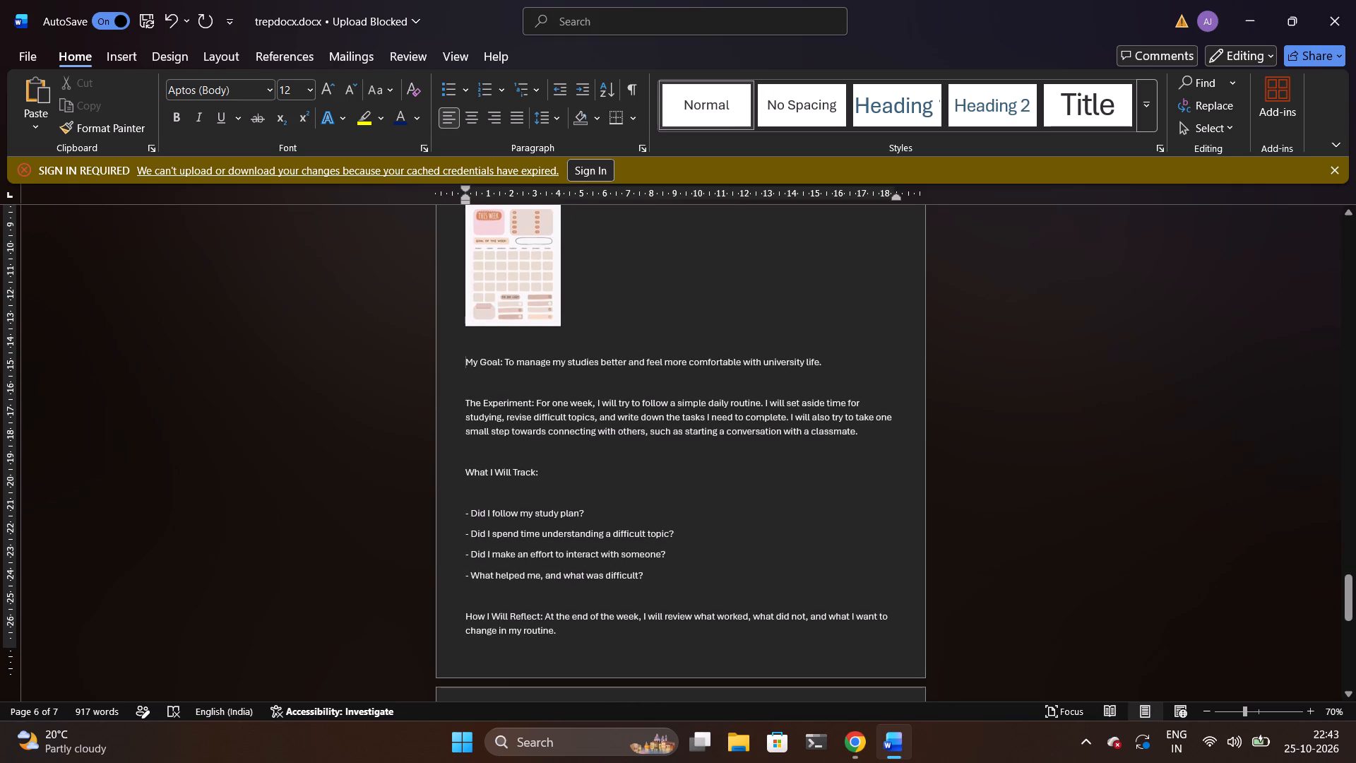
{"action": "key", "text": "BackSpace"}
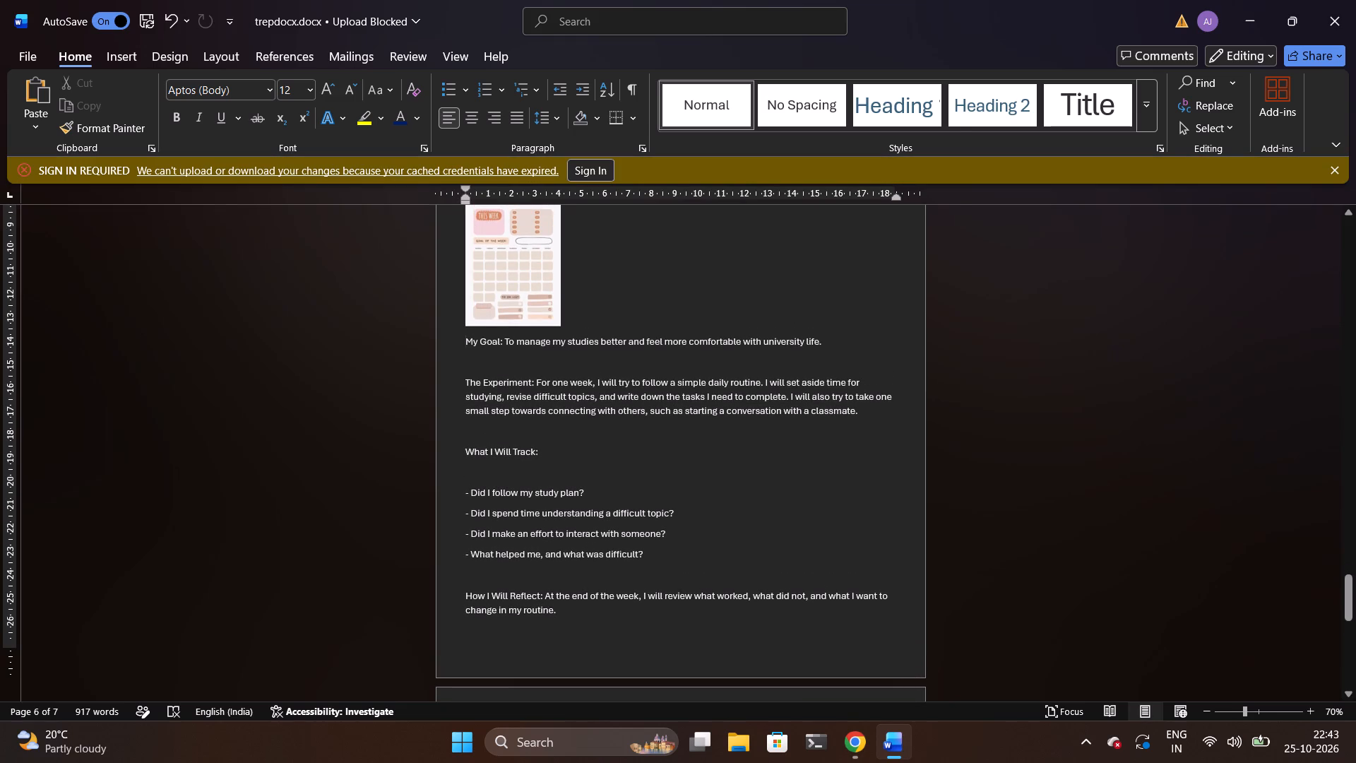
Set the font colour of the "My Goal:" label to the standard dark blue.
{"action": "scroll", "coordinate": [536, 352], "scroll_direction": "up", "scroll_amount": 2, "text": "ctrl"}
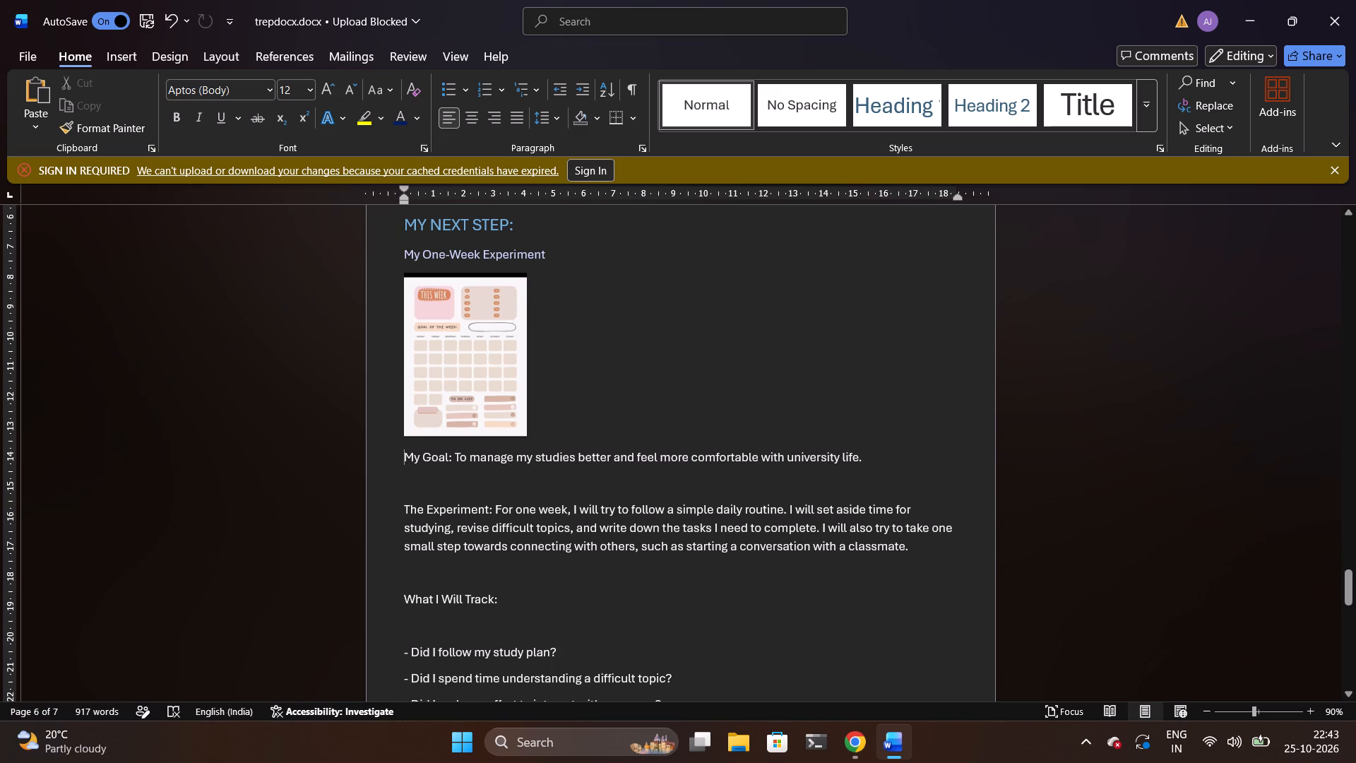
{"action": "left_click_drag", "start_coordinate": [402, 453], "coordinate": [451, 451]}
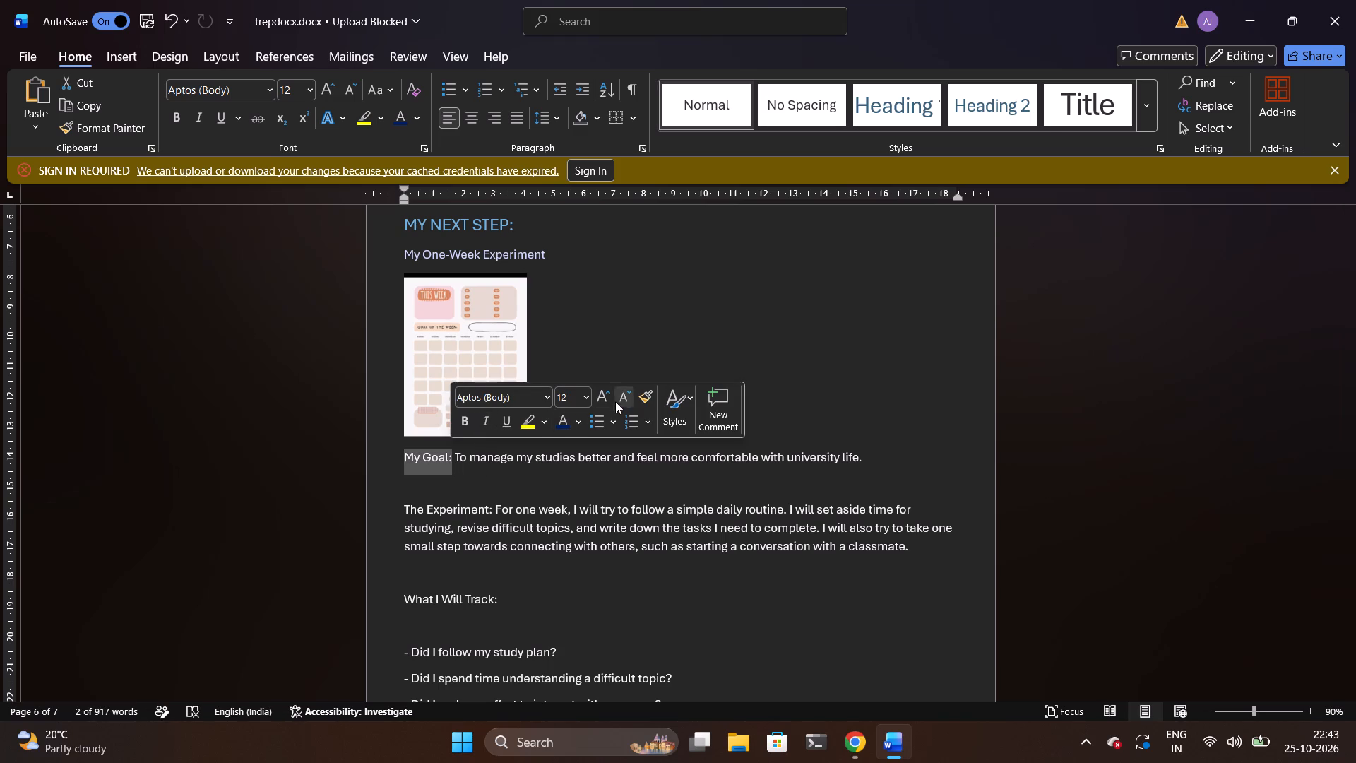
{"action": "left_click", "coordinate": [576, 424]}
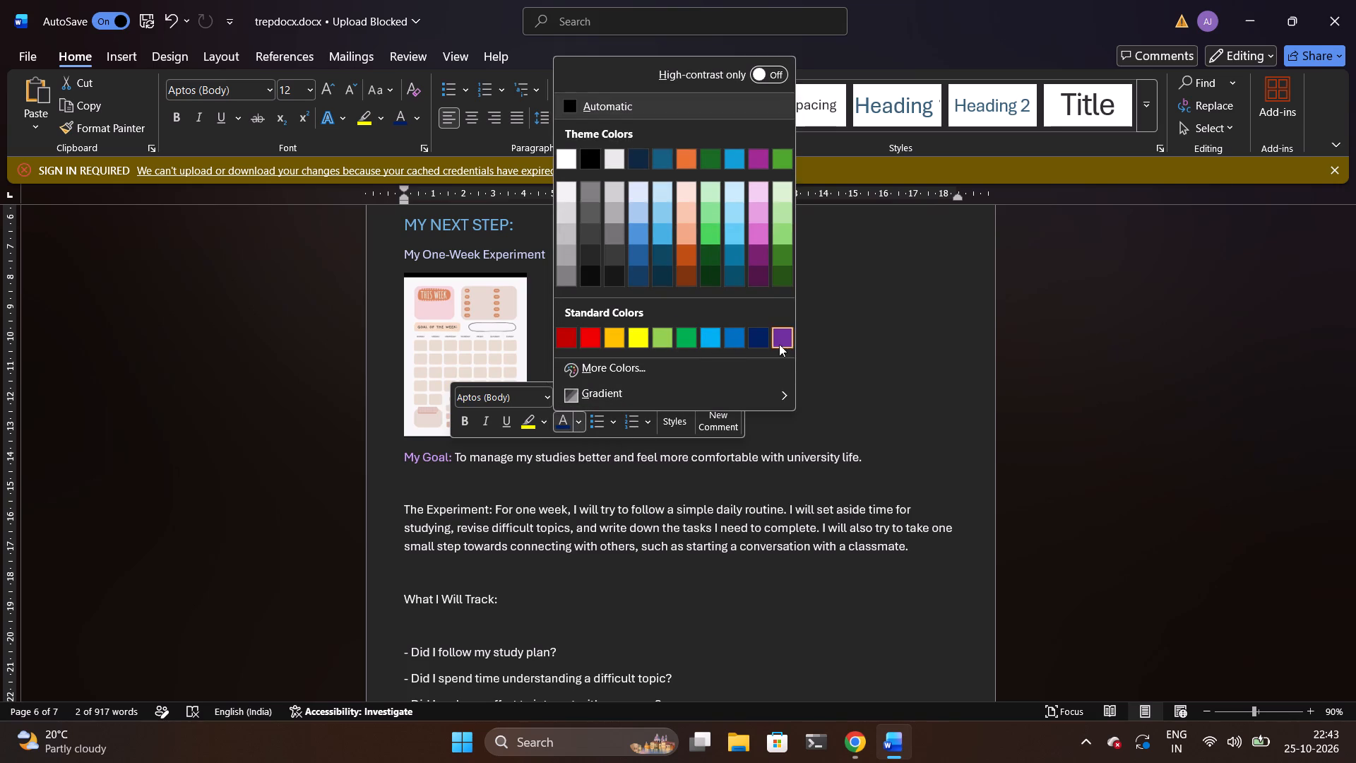
{"action": "left_click", "coordinate": [763, 341]}
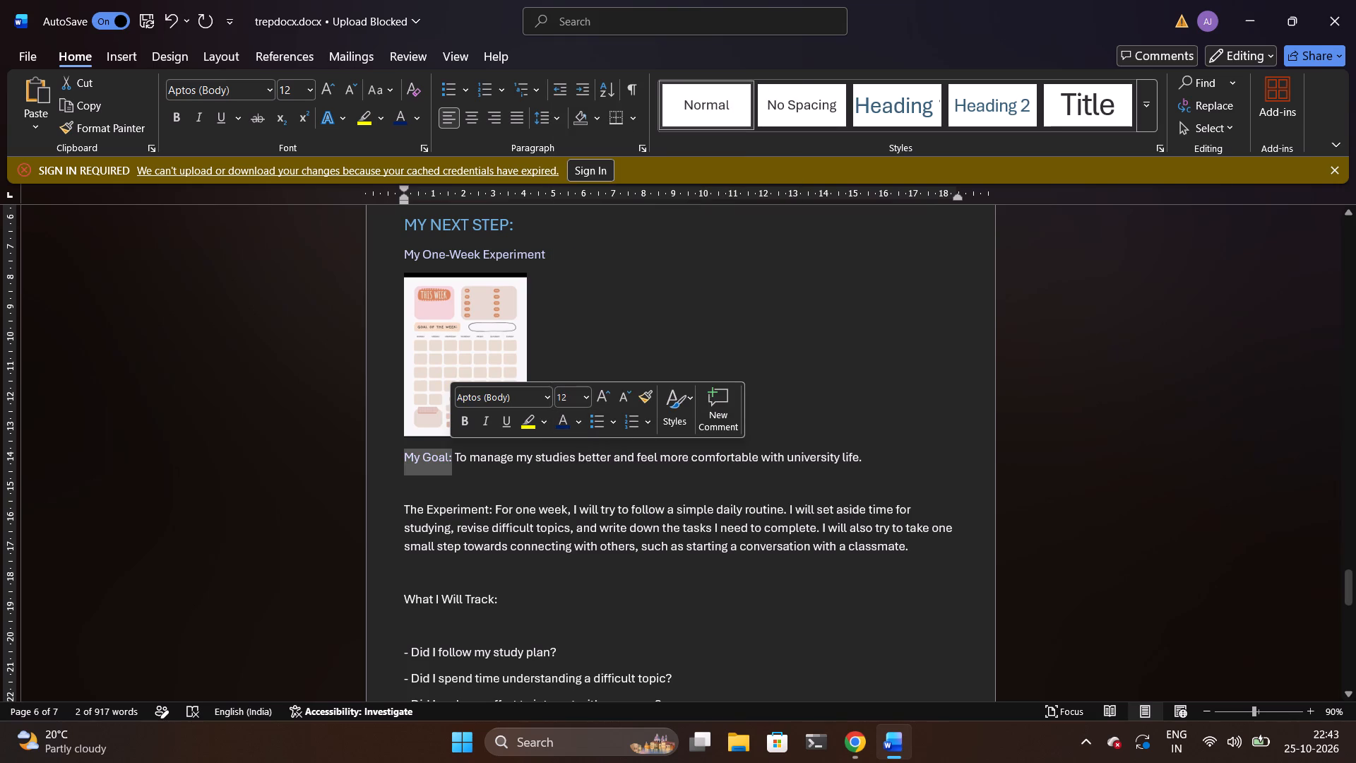
Set the font colour of the "The Experiment:" label to the standard dark blue.
{"action": "left_click", "coordinate": [415, 508]}
{"action": "left_click", "coordinate": [403, 511]}
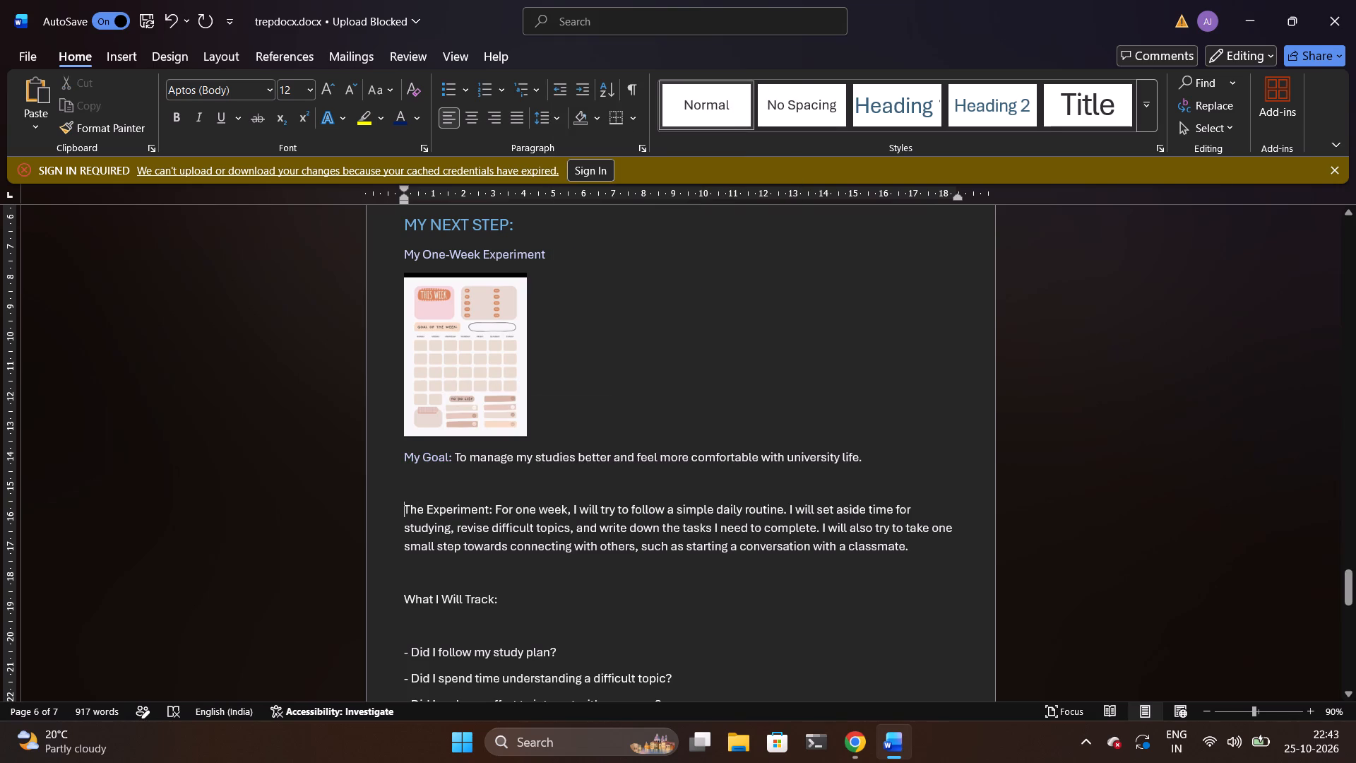
{"action": "left_click_drag", "start_coordinate": [403, 511], "coordinate": [441, 514]}
{"action": "left_click_drag", "start_coordinate": [441, 514], "coordinate": [496, 516]}
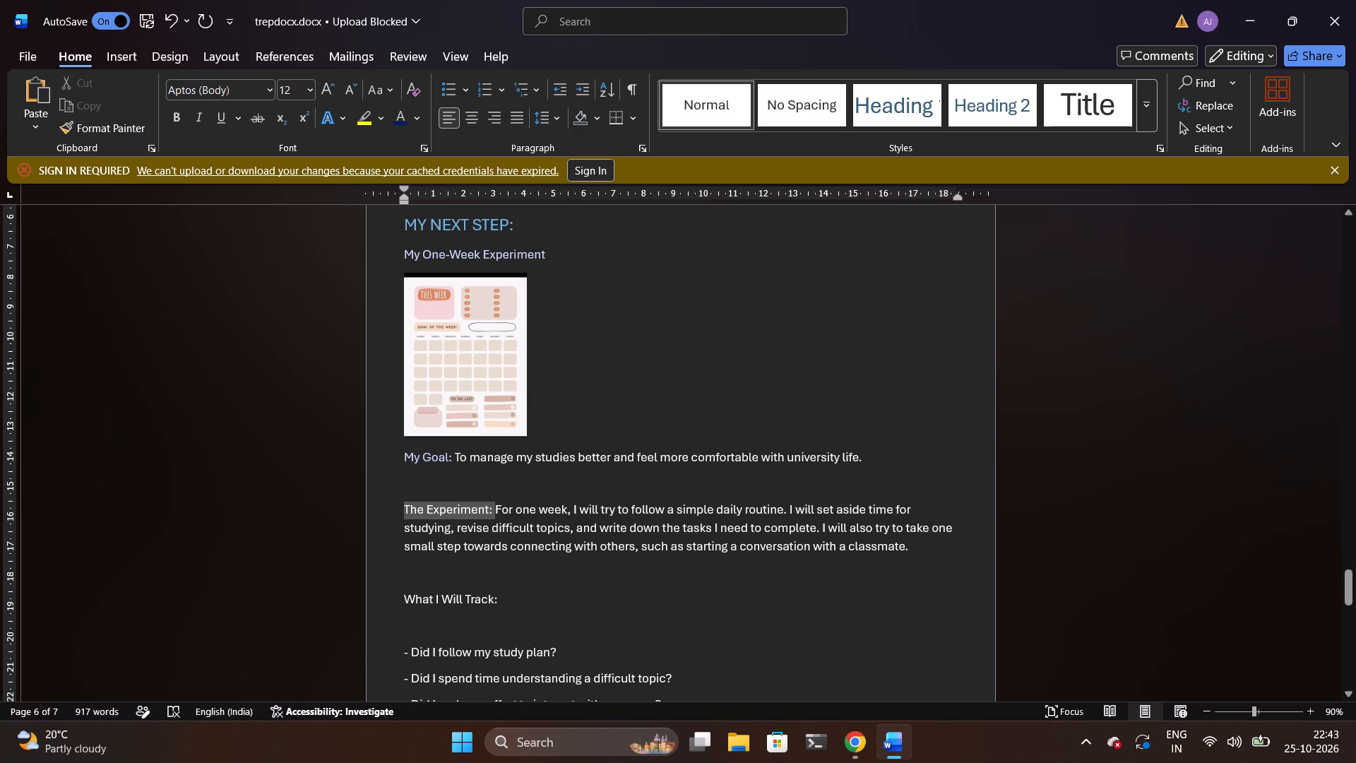
{"action": "left_click_drag", "start_coordinate": [496, 516], "coordinate": [493, 514]}
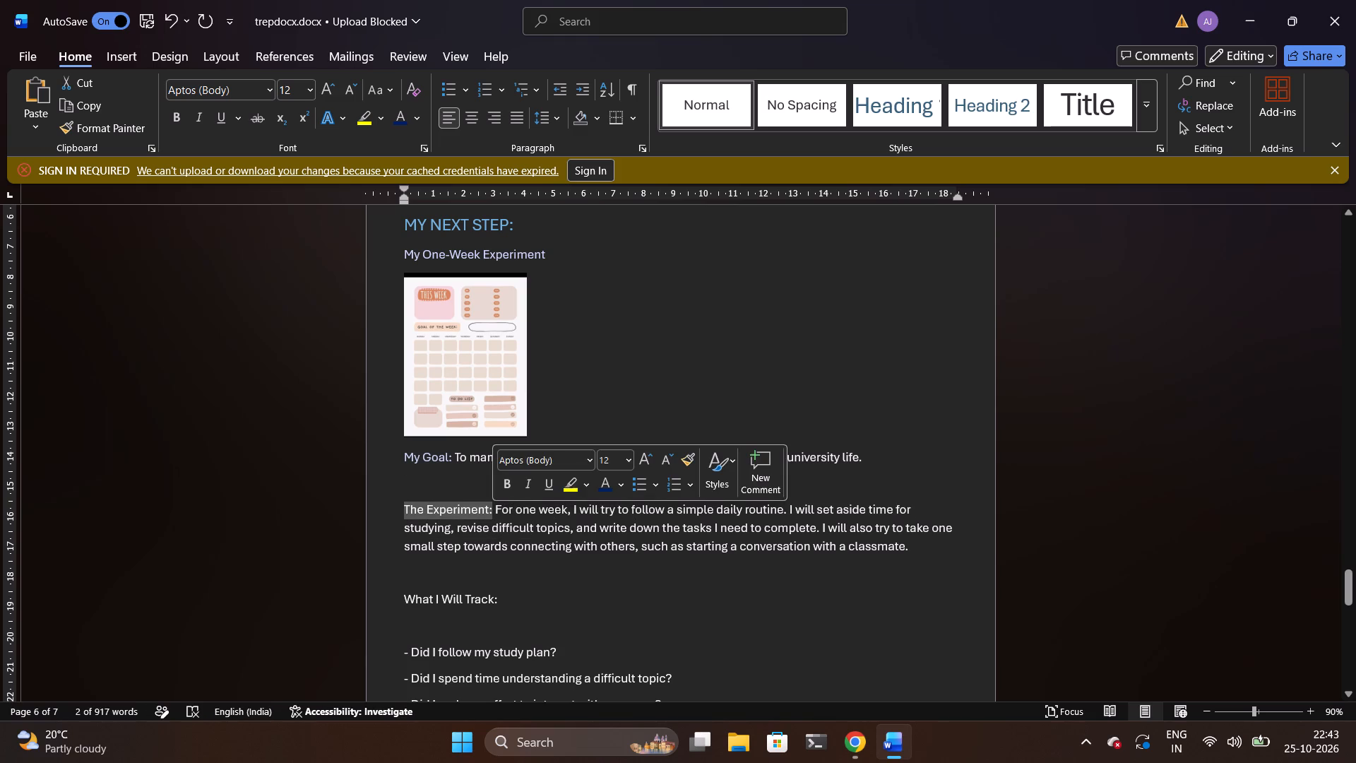
{"action": "left_click", "coordinate": [625, 485]}
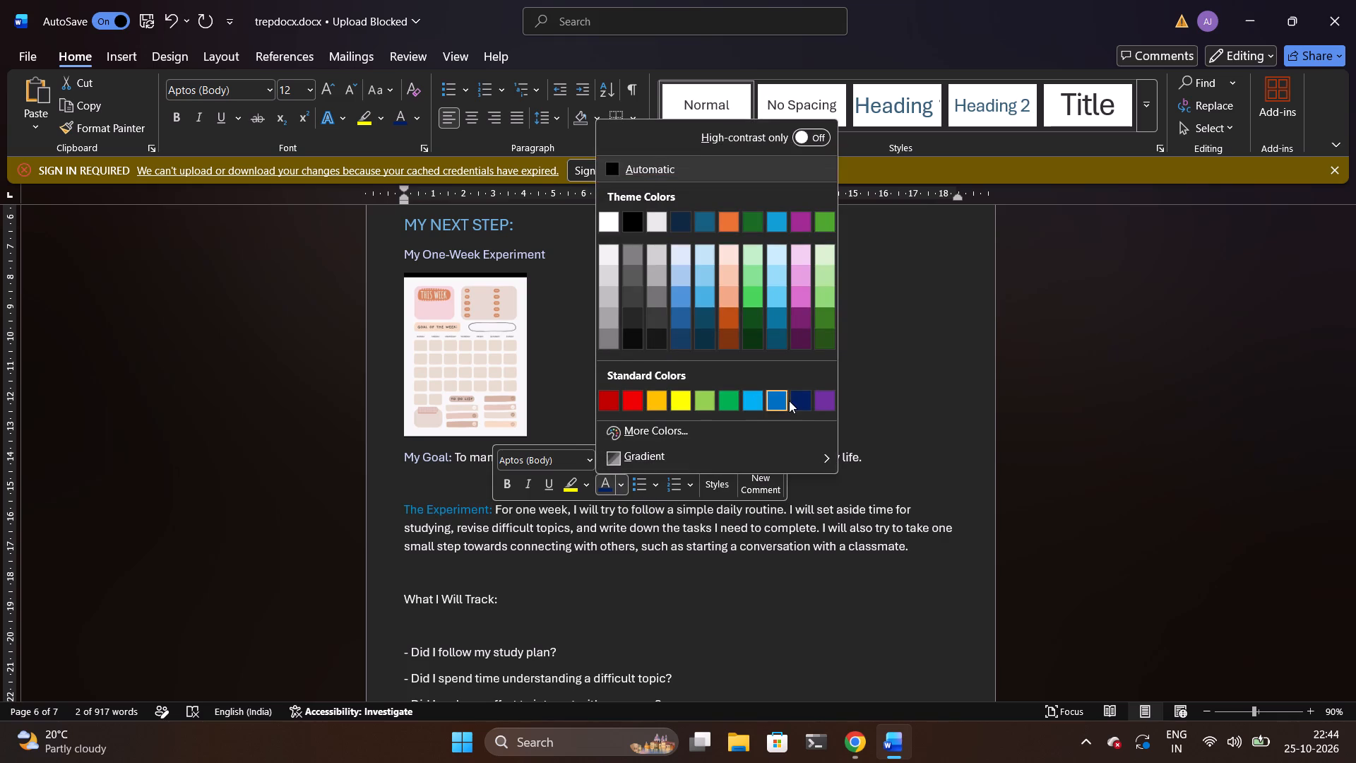
{"action": "left_click", "coordinate": [789, 401]}
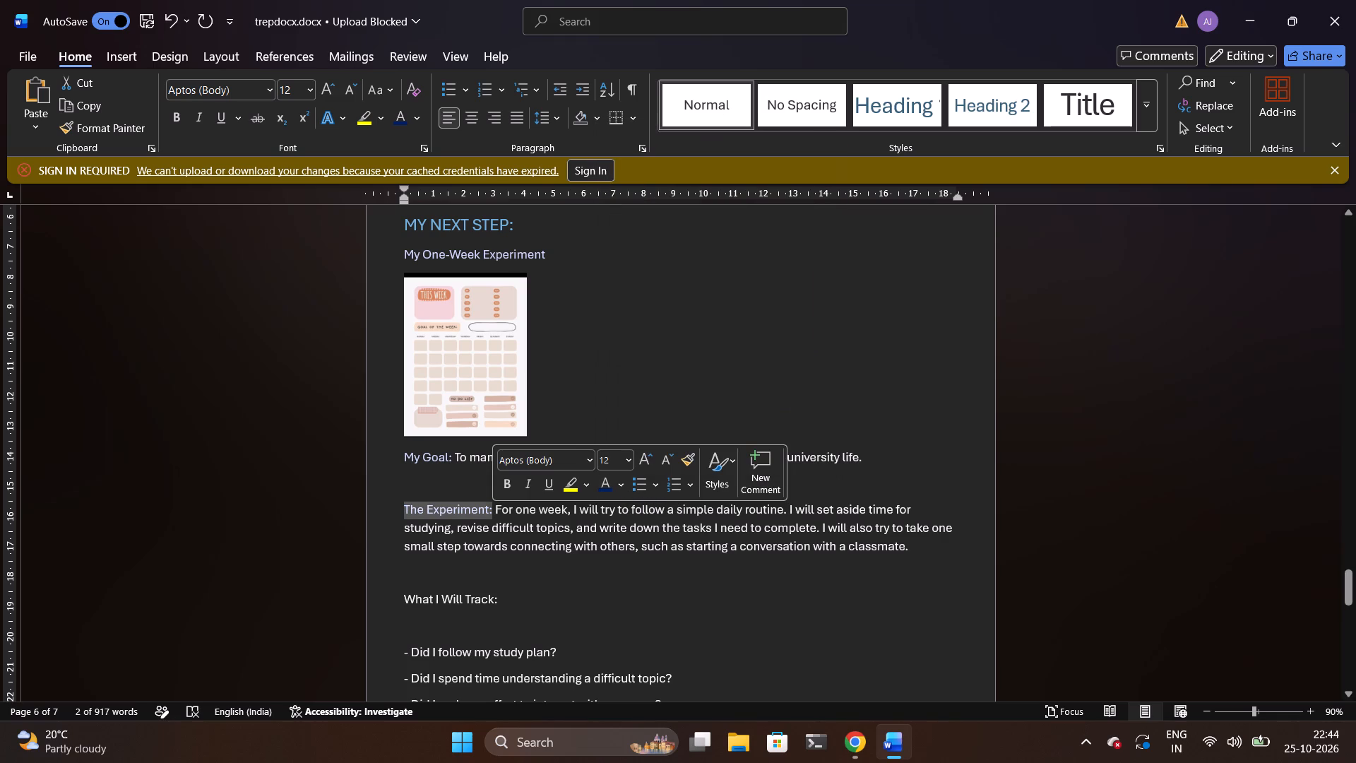
Set the font colour of the "How I Will Reflect:" label to the standard dark blue.
{"action": "scroll", "coordinate": [544, 585], "scroll_direction": "down", "scroll_amount": 1}
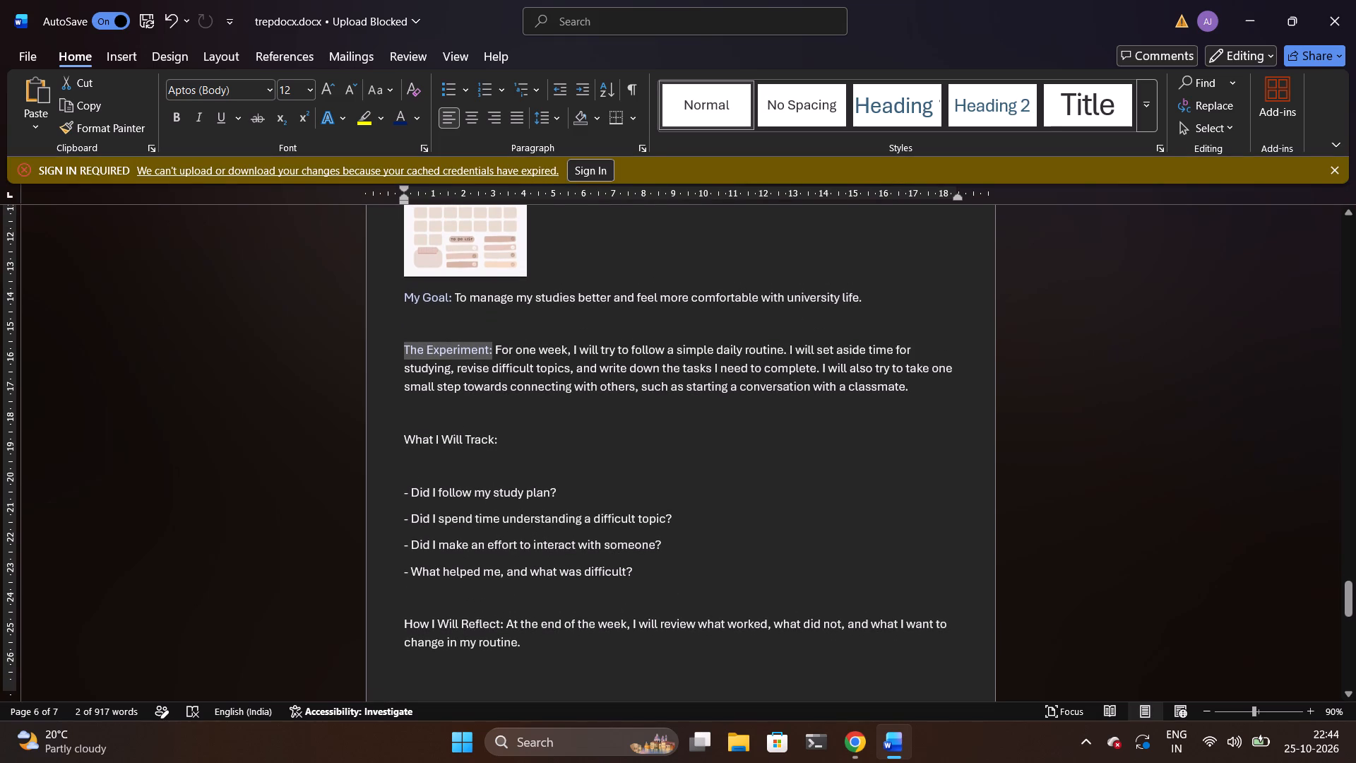
{"action": "left_click_drag", "start_coordinate": [403, 622], "coordinate": [498, 629]}
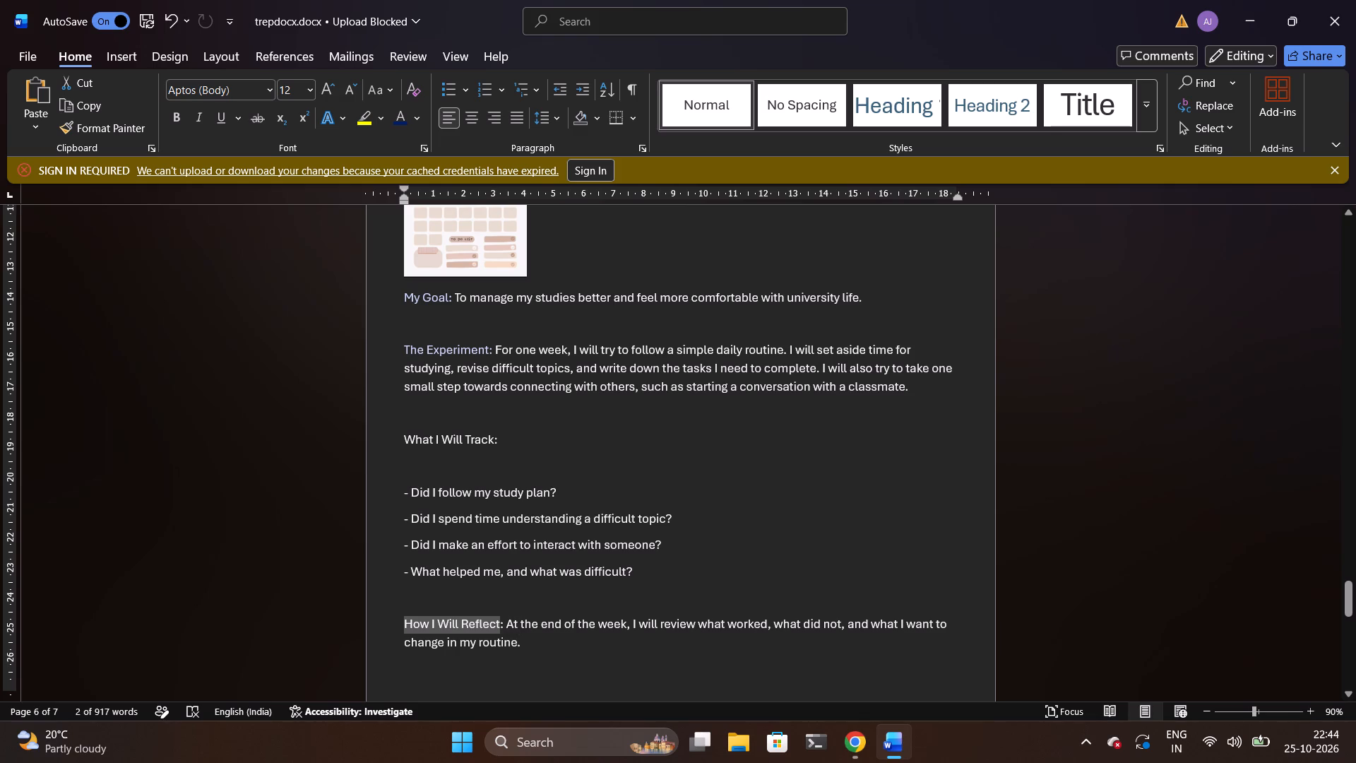
{"action": "left_click_drag", "start_coordinate": [498, 629], "coordinate": [505, 630]}
{"action": "left_click_drag", "start_coordinate": [505, 630], "coordinate": [504, 629]}
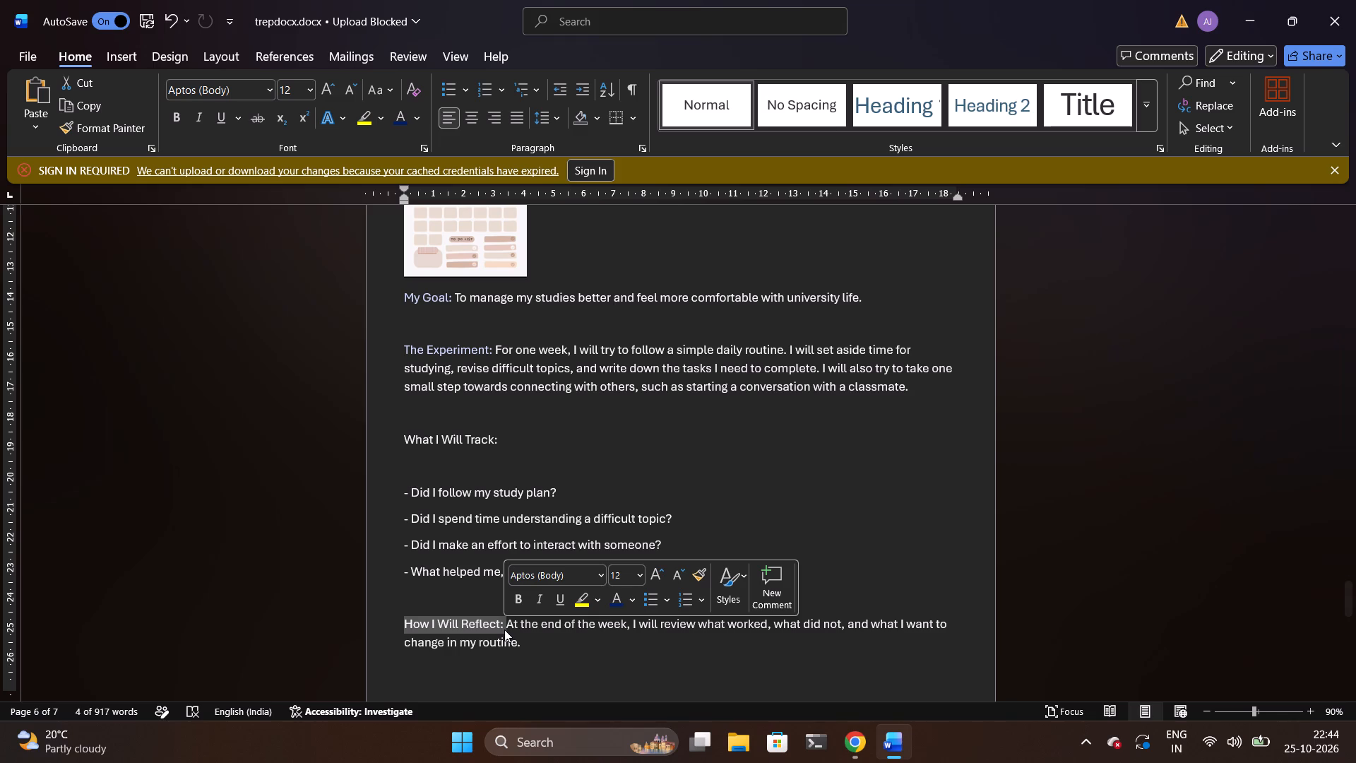
{"action": "left_click", "coordinate": [632, 605]}
{"action": "left_click", "coordinate": [809, 521]}
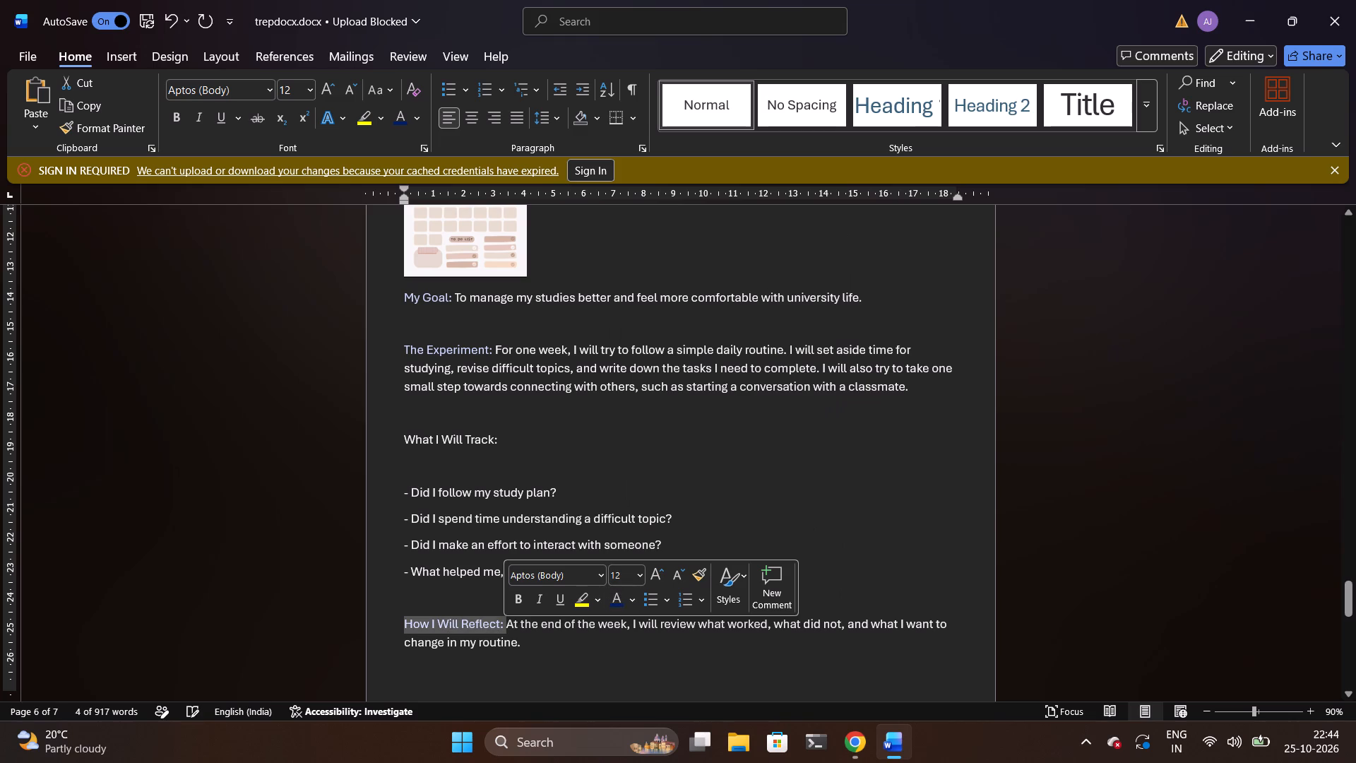
{"action": "left_click", "coordinate": [731, 490]}
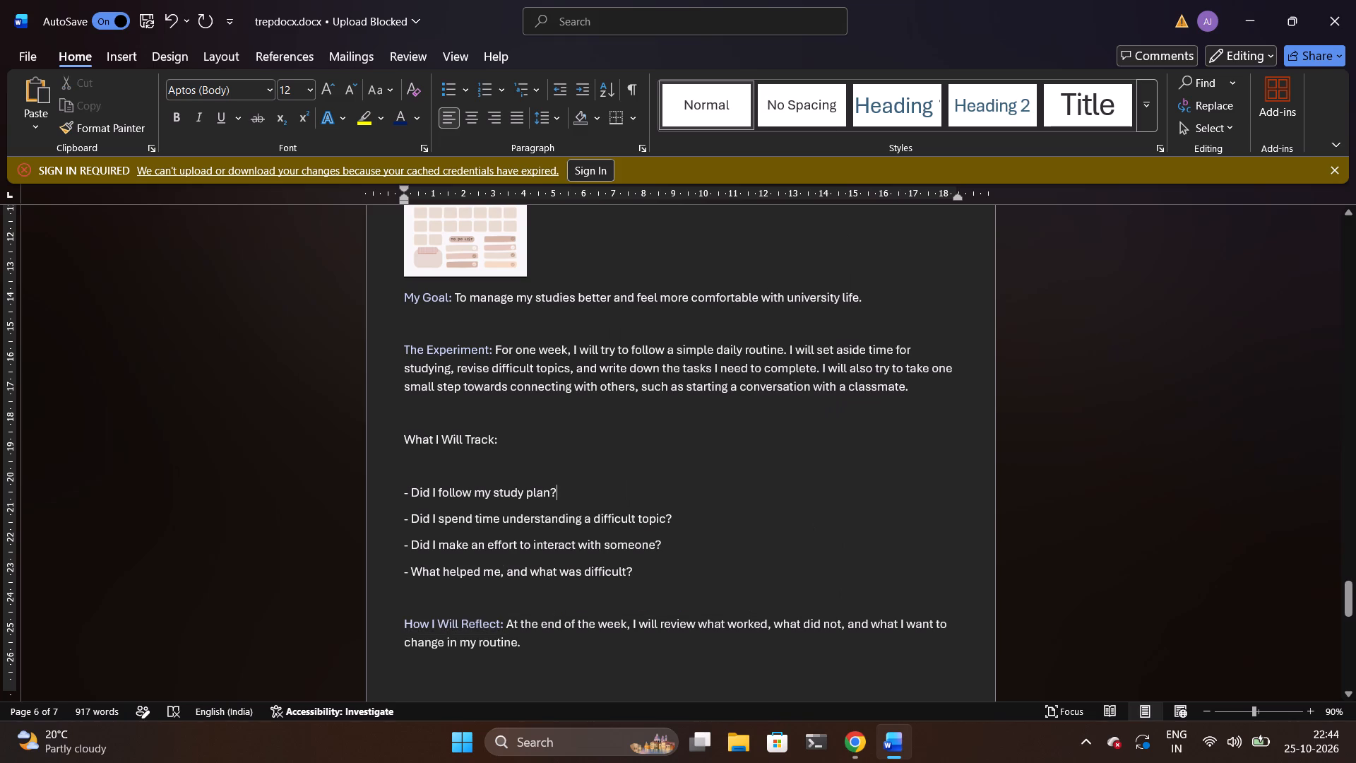
Set the font colour of the "What I Will Track:" label to the standard dark blue.
{"action": "scroll", "coordinate": [731, 490], "scroll_direction": "down", "scroll_amount": 1}
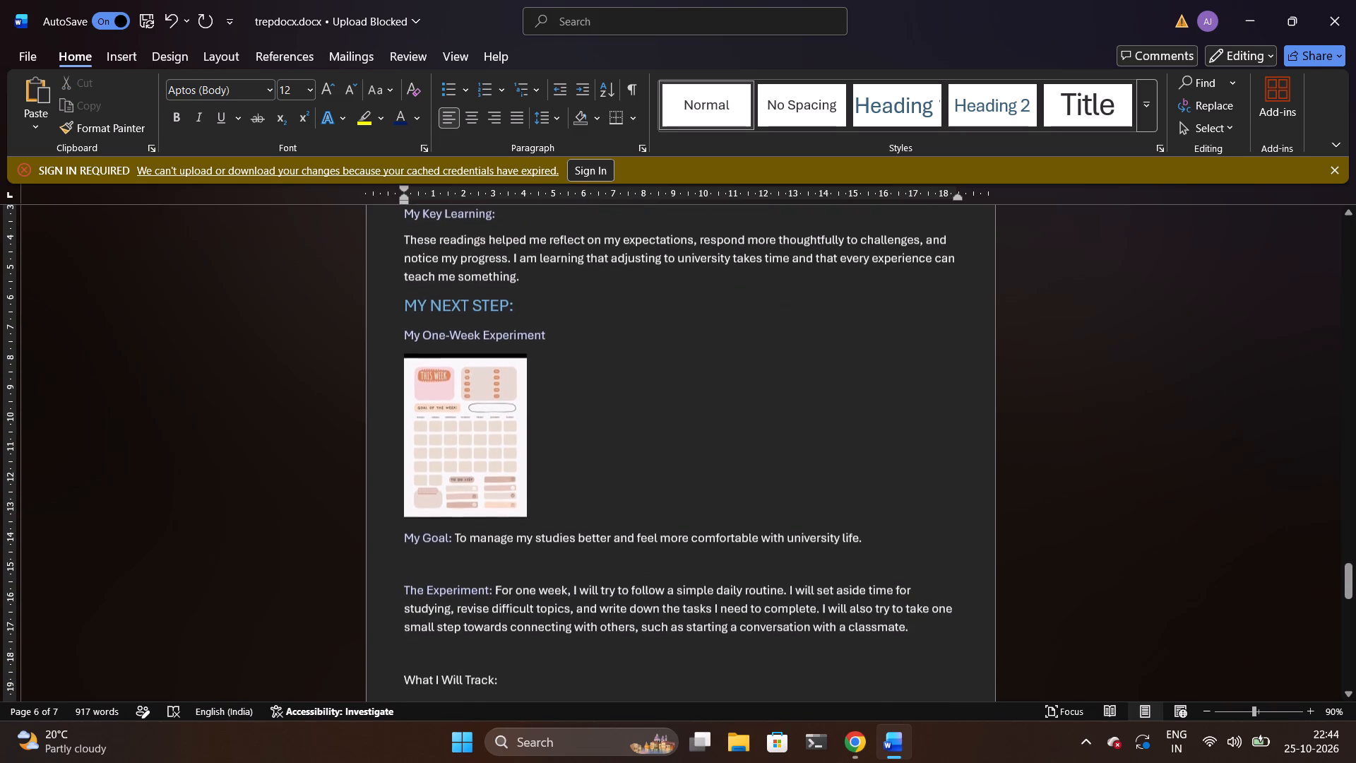
{"action": "scroll", "coordinate": [731, 490], "scroll_direction": "down", "scroll_amount": 2}
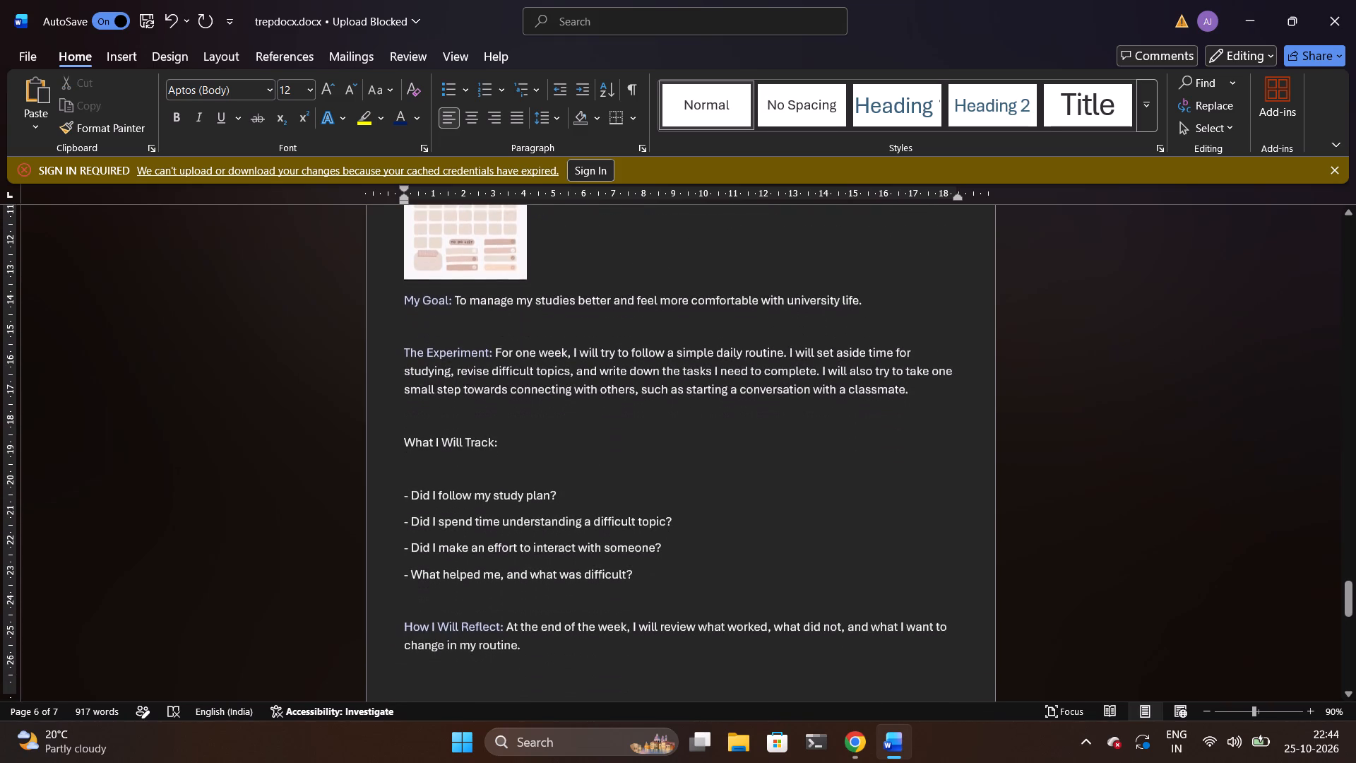
{"action": "scroll", "coordinate": [731, 490], "scroll_direction": "down", "scroll_amount": 1}
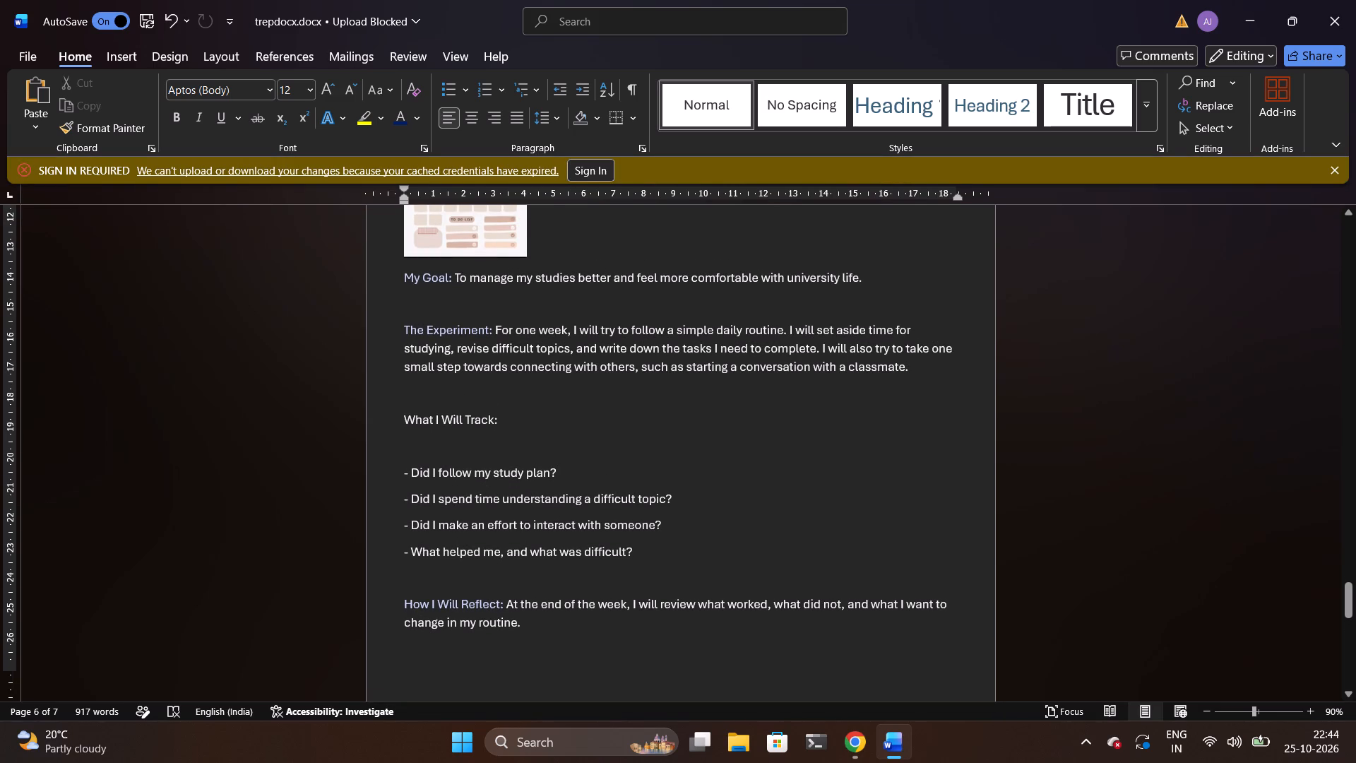
{"action": "left_click_drag", "start_coordinate": [408, 416], "coordinate": [536, 422]}
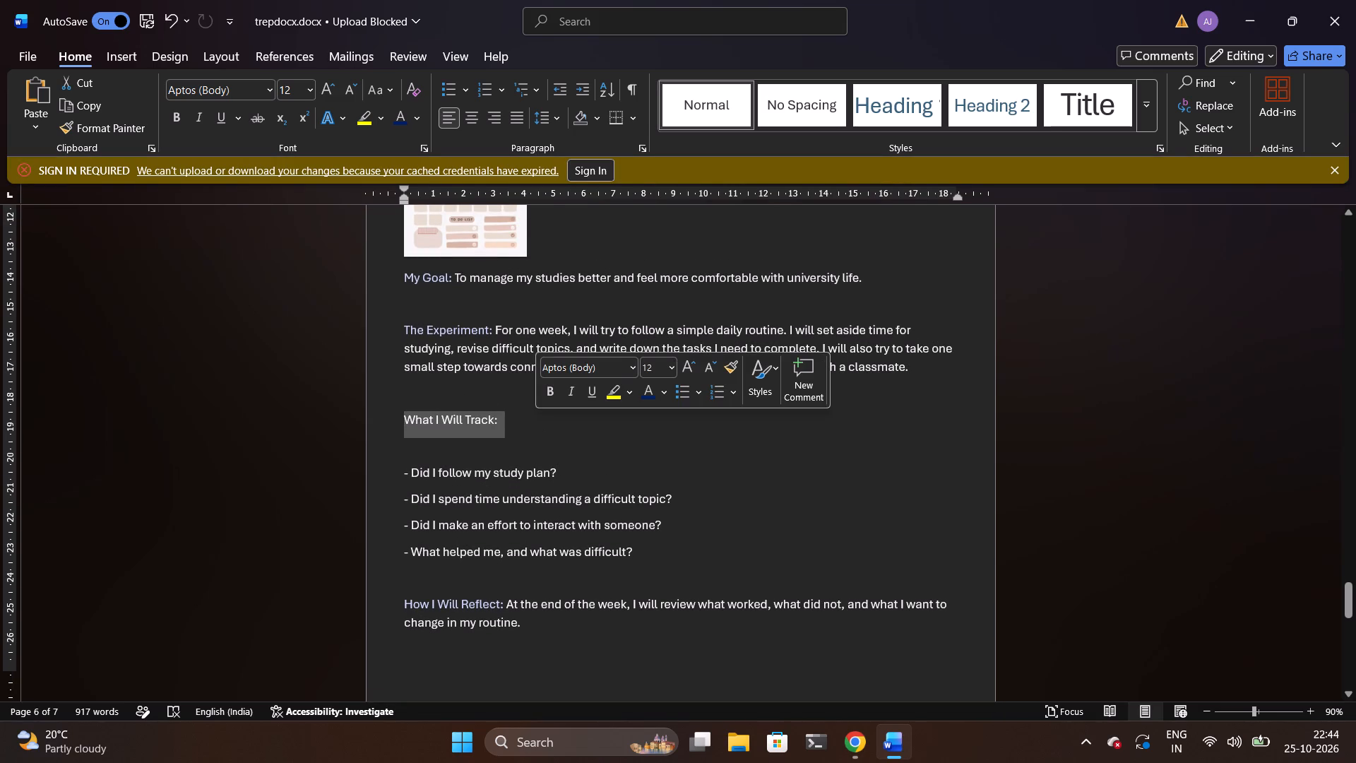
{"action": "left_click", "coordinate": [661, 394]}
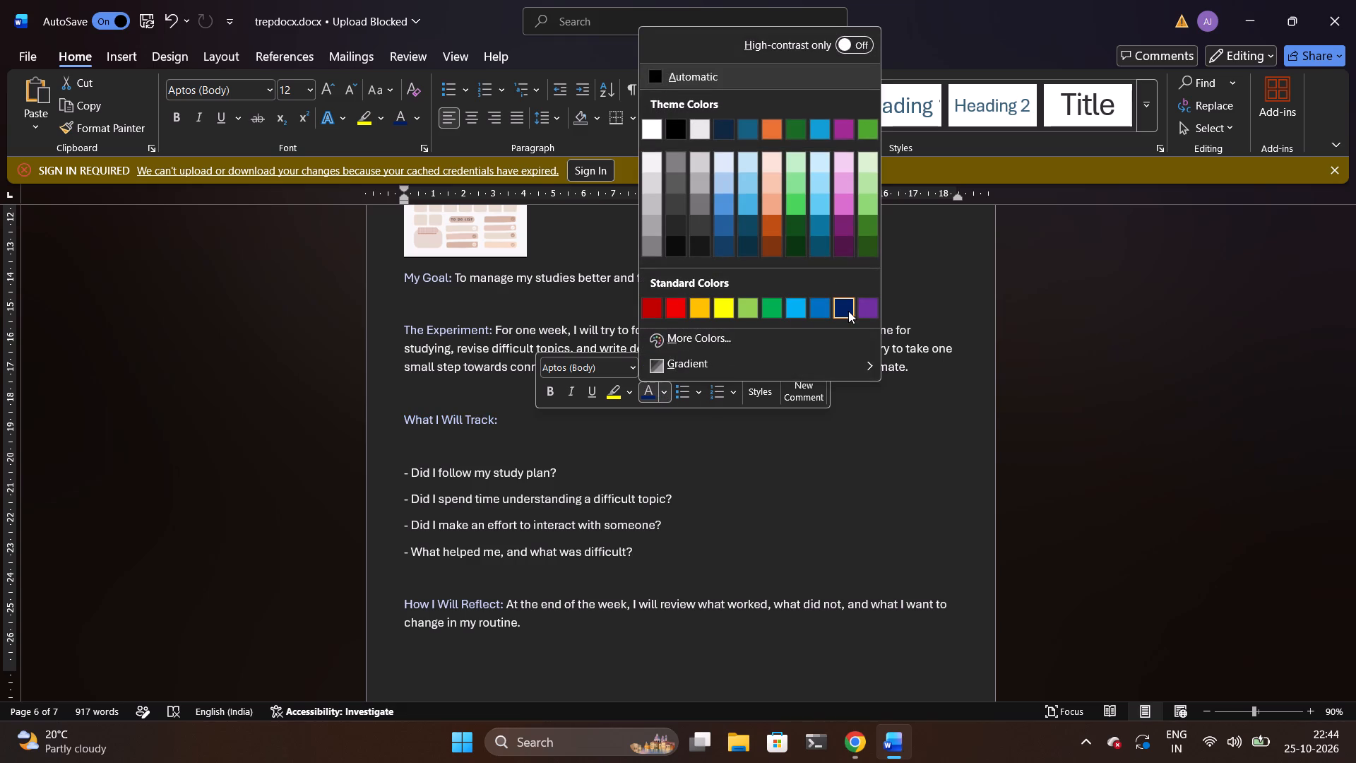
{"action": "left_click", "coordinate": [846, 311]}
{"action": "left_click", "coordinate": [953, 427]}
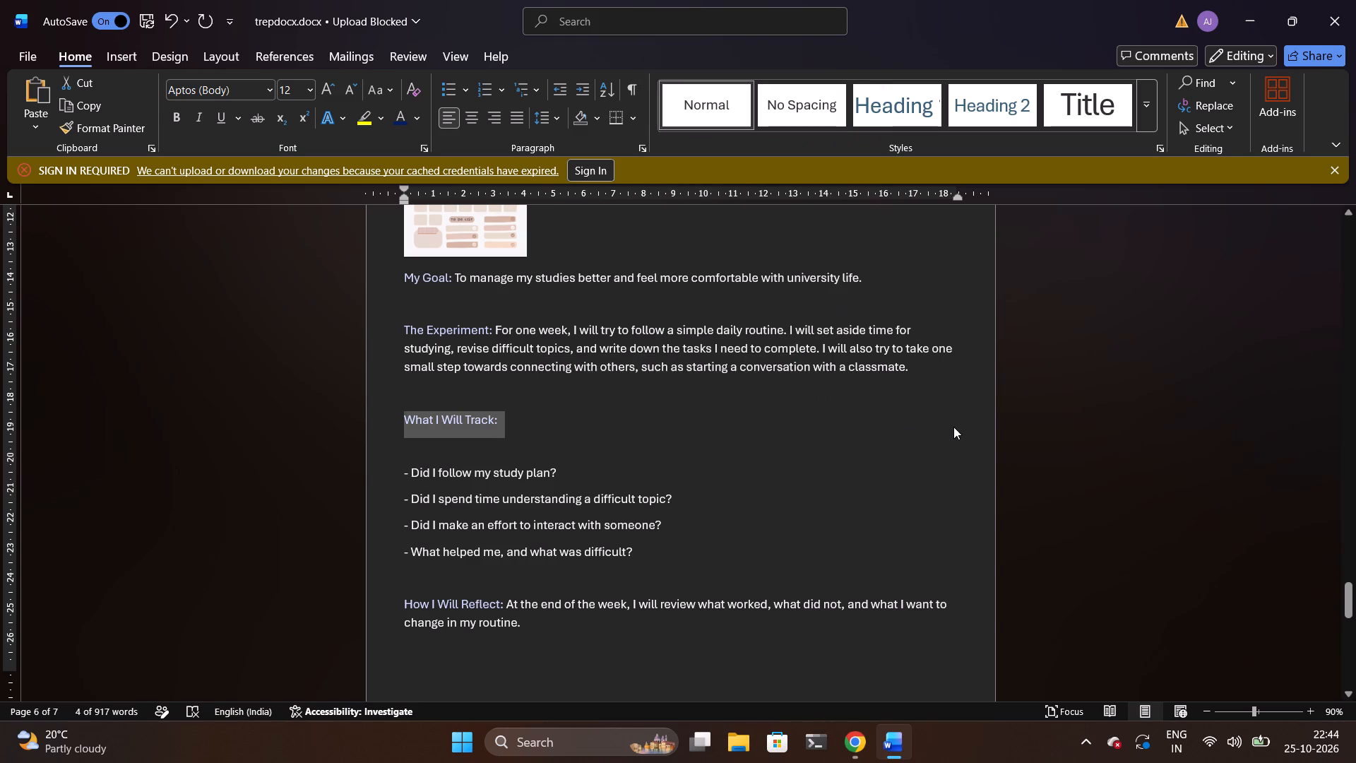
Look over the MY NEXT STEP section, from the weekly planner picture to the "How I Will Reflect:" paragraph.
{"action": "scroll", "coordinate": [953, 427], "scroll_direction": "down", "scroll_amount": 1}
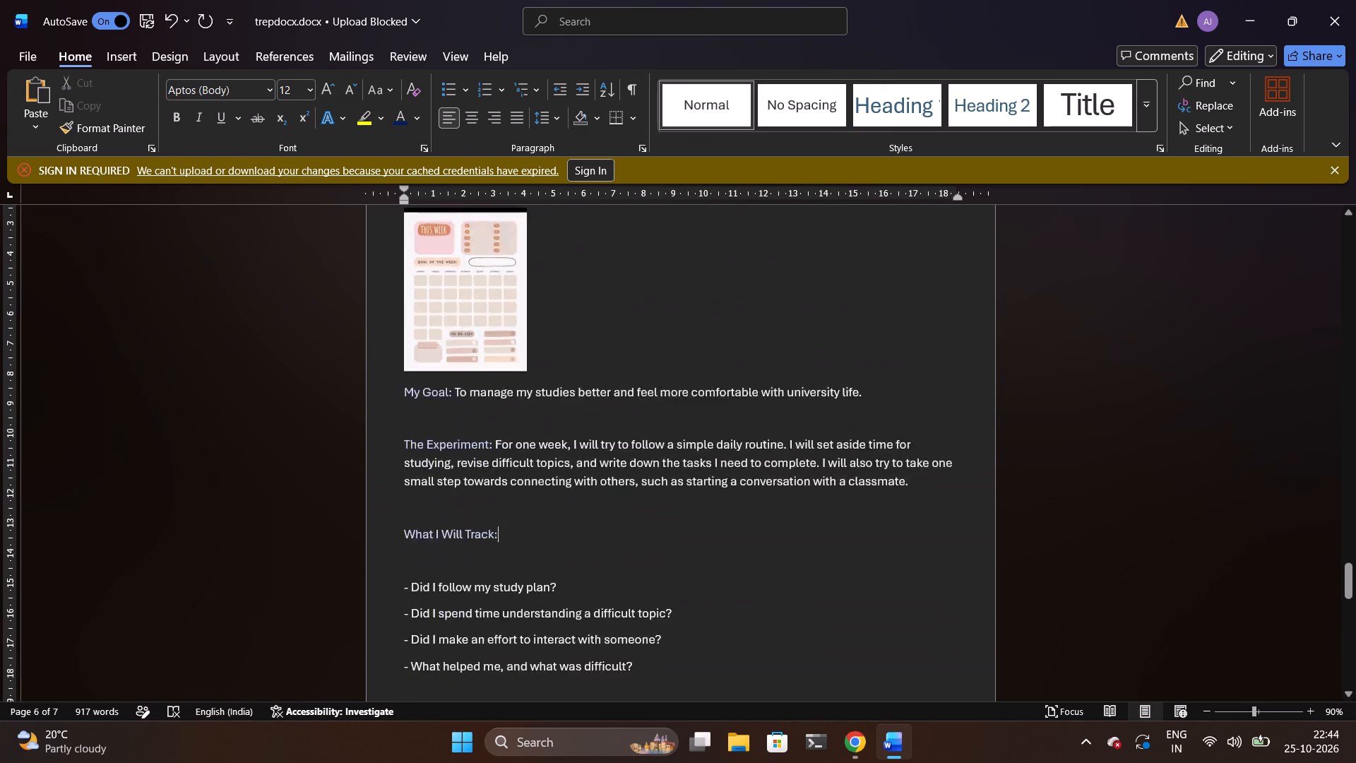
{"action": "scroll", "coordinate": [953, 427], "scroll_direction": "down", "scroll_amount": 2}
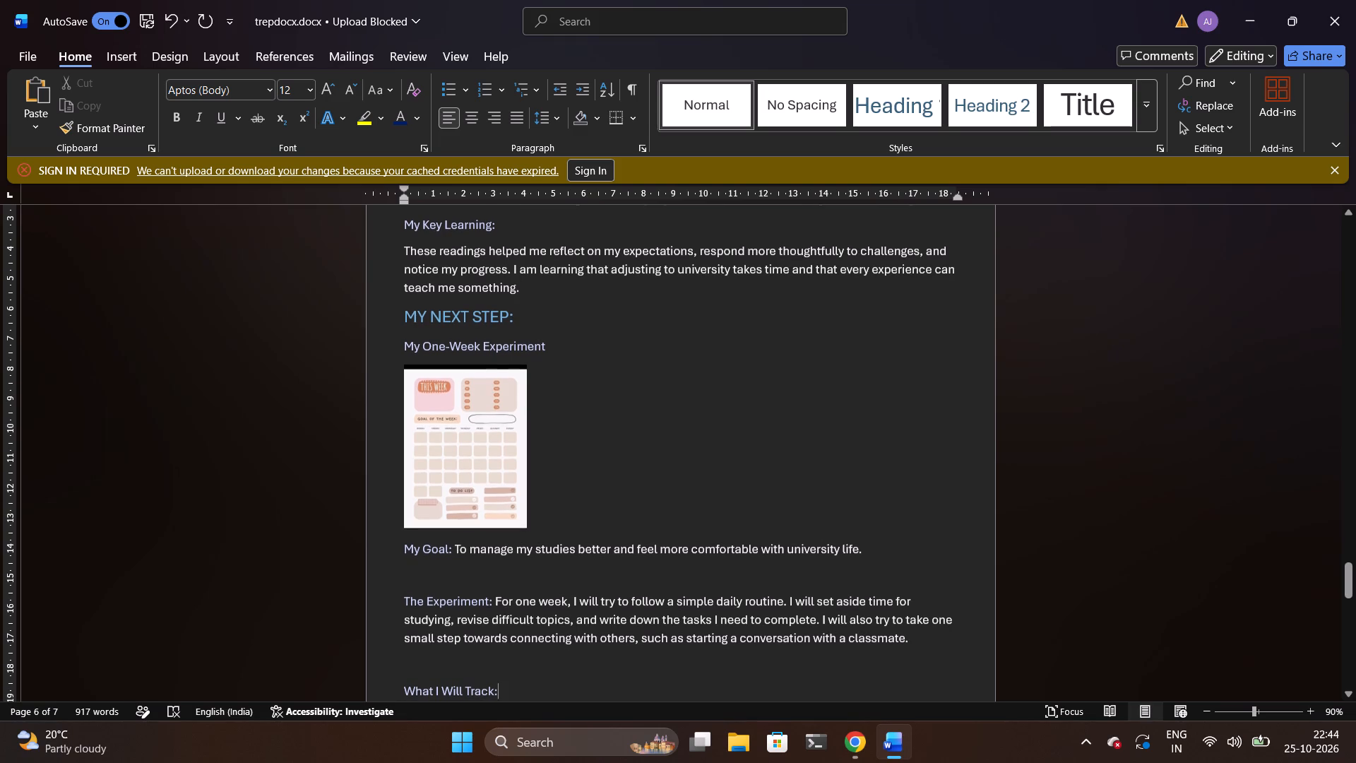
{"action": "scroll", "coordinate": [953, 427], "scroll_direction": "down", "scroll_amount": 2}
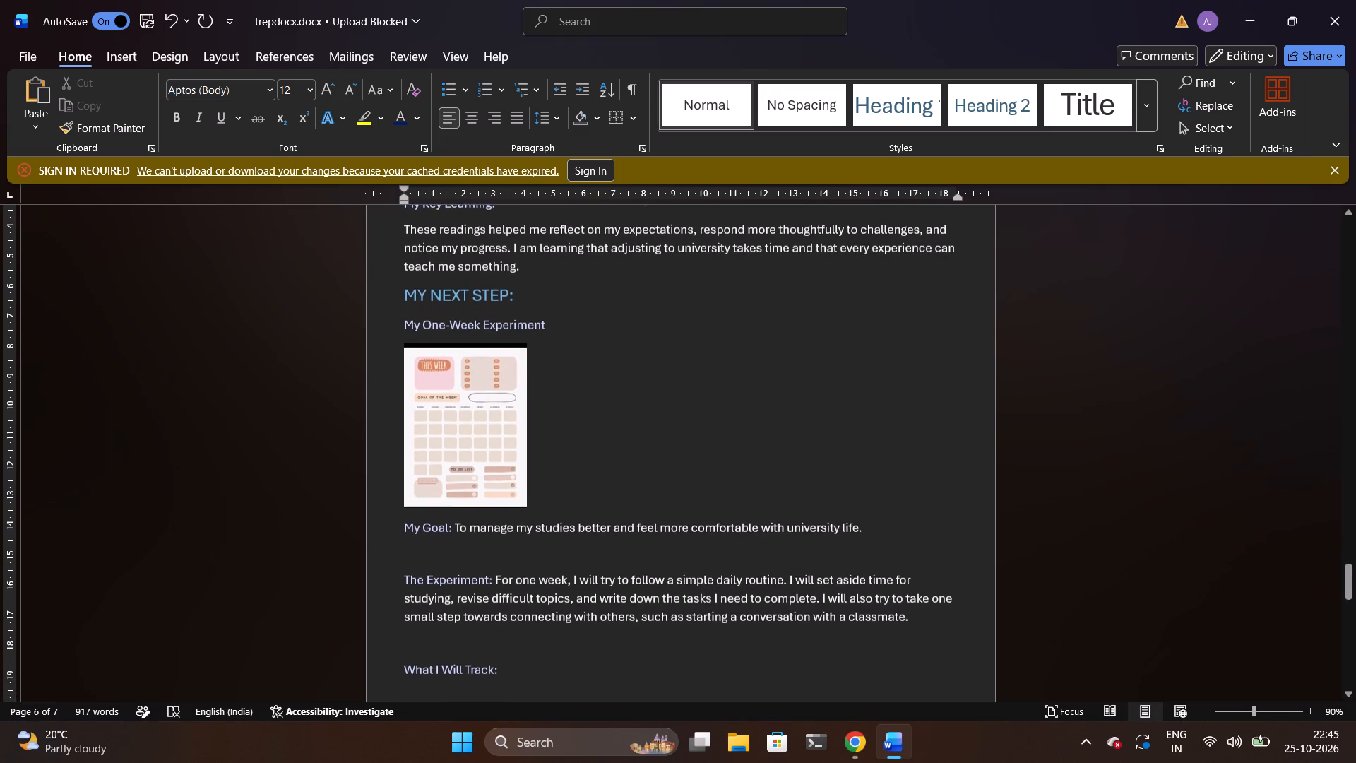
{"action": "scroll", "coordinate": [953, 427], "scroll_direction": "down", "scroll_amount": 2}
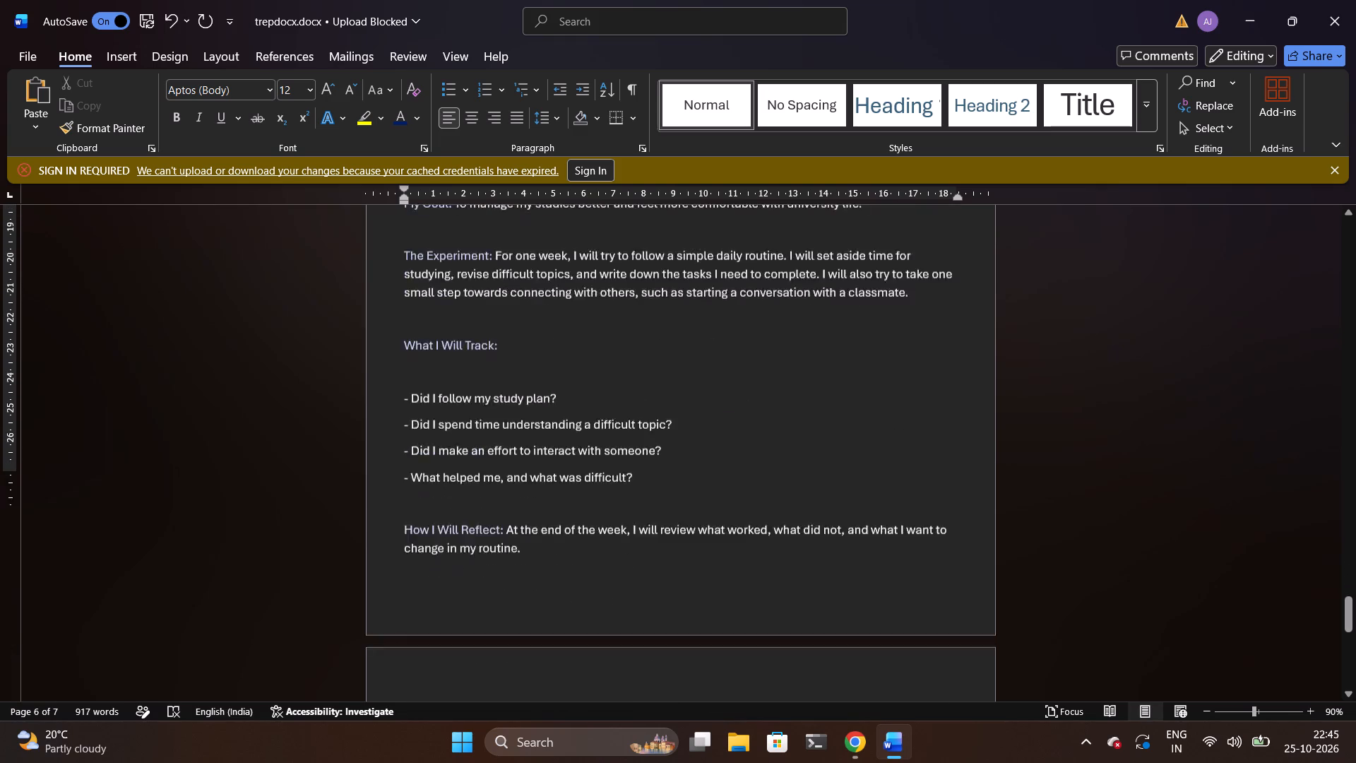
{"action": "scroll", "coordinate": [953, 427], "scroll_direction": "down", "scroll_amount": 1}
{"action": "scroll", "coordinate": [953, 427], "scroll_direction": "left", "scroll_amount": 1}
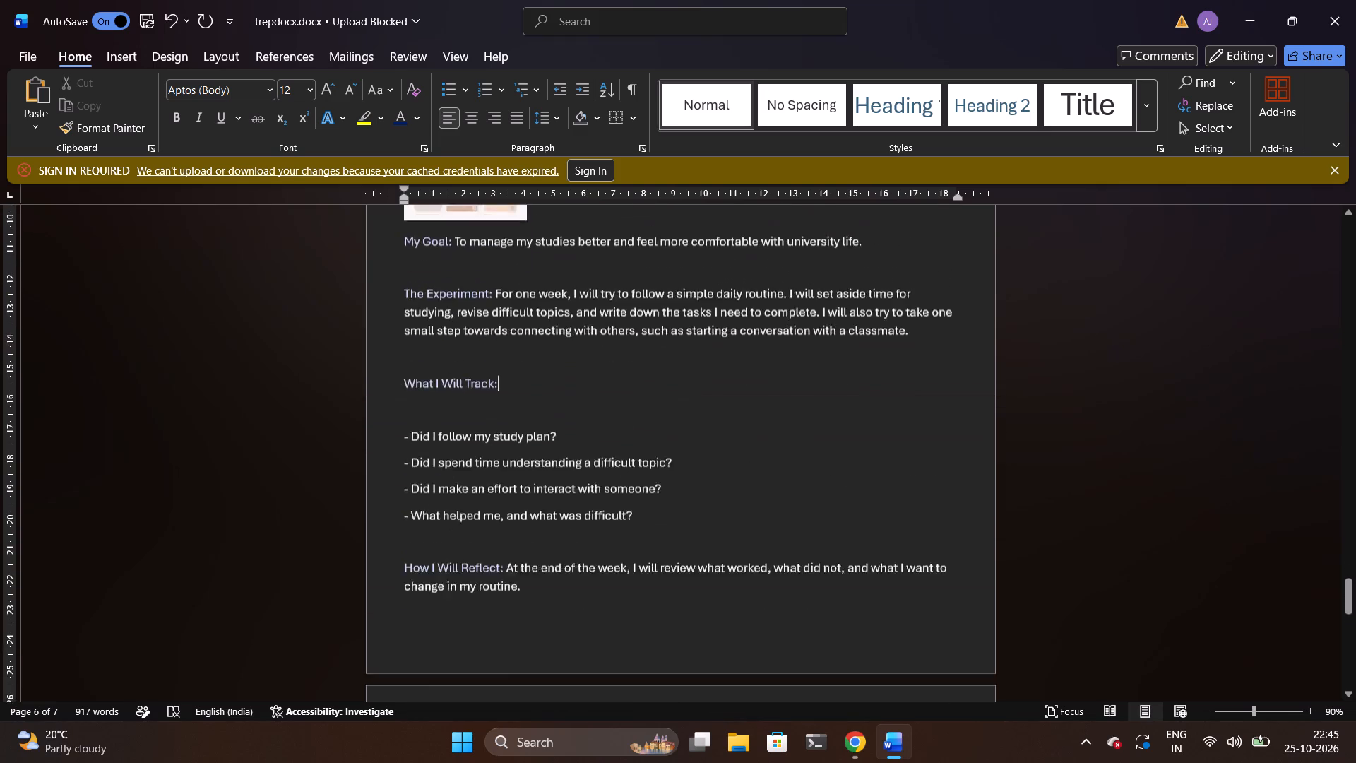
{"action": "scroll", "coordinate": [953, 427], "scroll_direction": "left", "scroll_amount": 2}
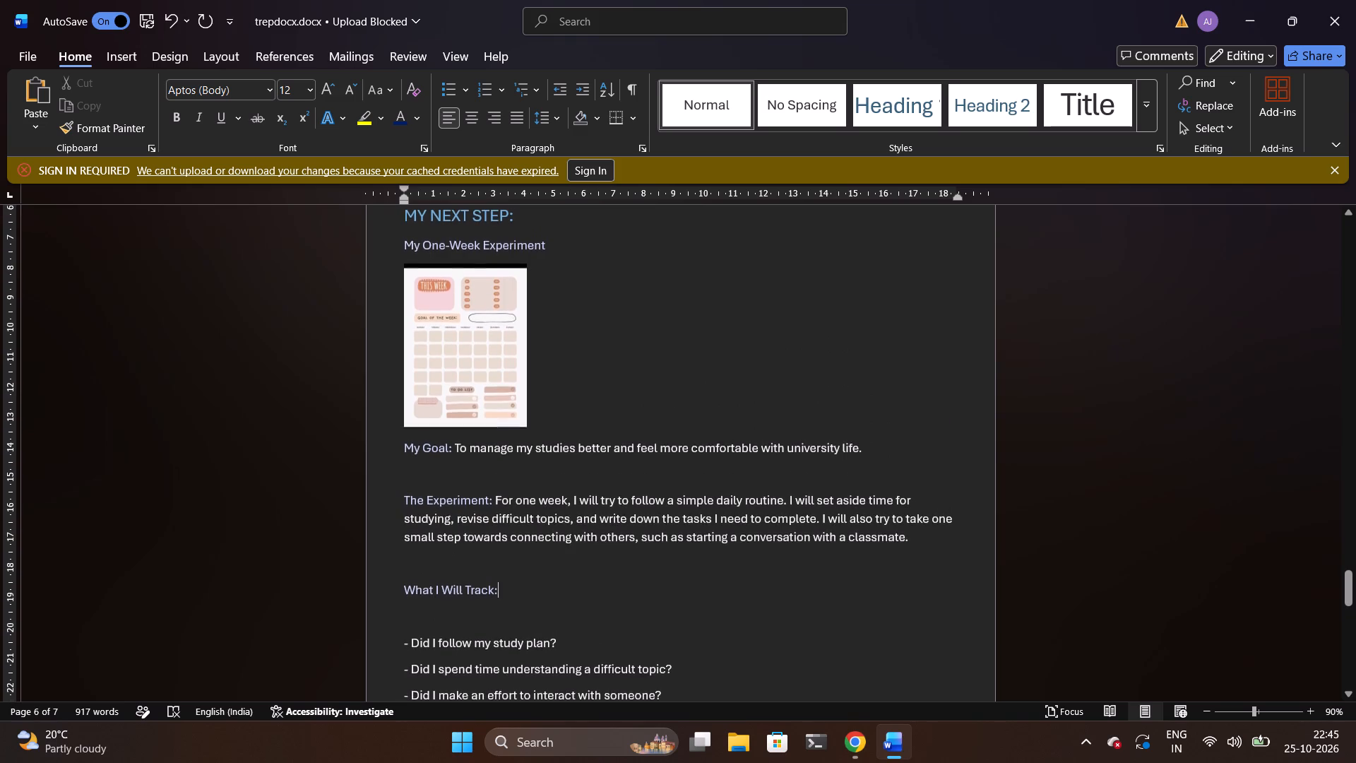
{"action": "scroll", "coordinate": [953, 427], "scroll_direction": "left", "scroll_amount": 1}
Add the heading "MY SEMESTER in ONE FRAME:" atop the blank last page, in 16 pt and the bright blue theme colour's second-darkest shade.
{"action": "scroll", "coordinate": [953, 427], "scroll_direction": "down", "scroll_amount": 1}
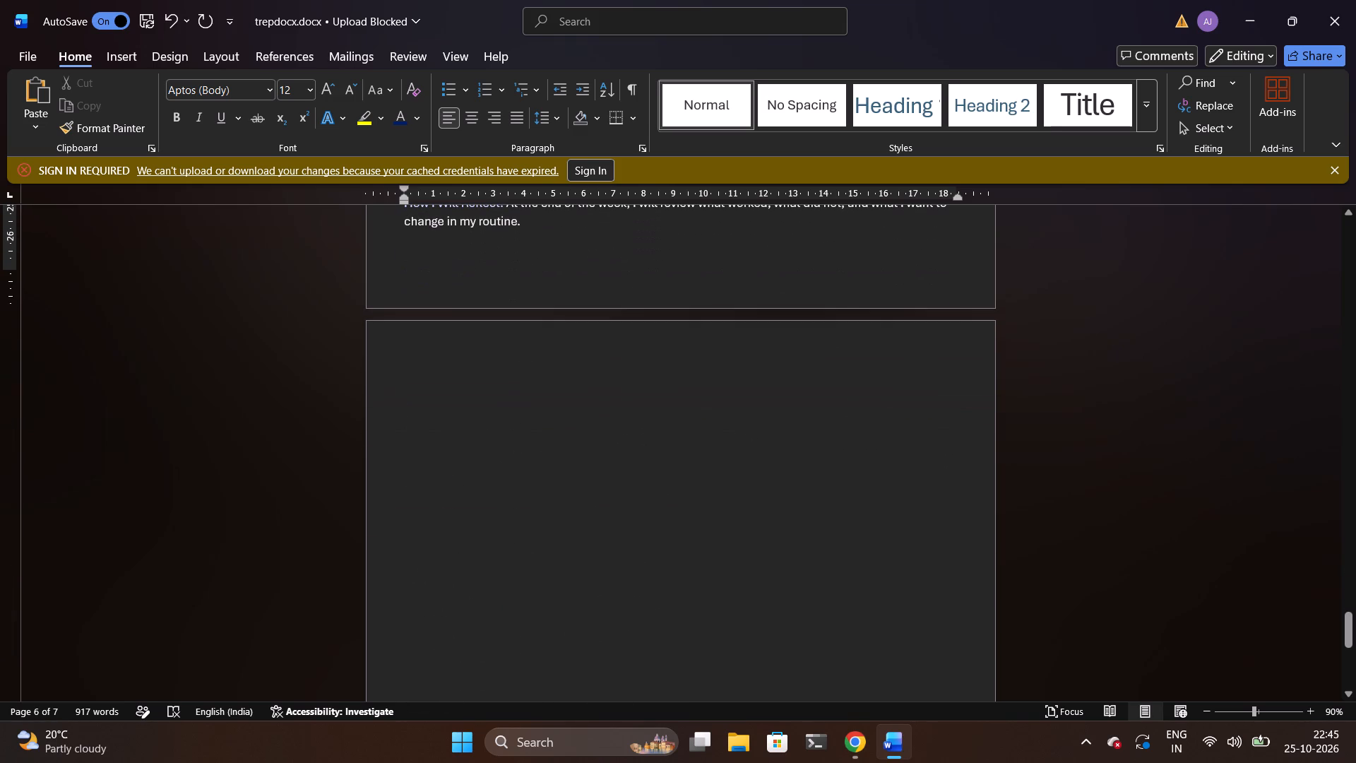
{"action": "left_click", "coordinate": [403, 350]}
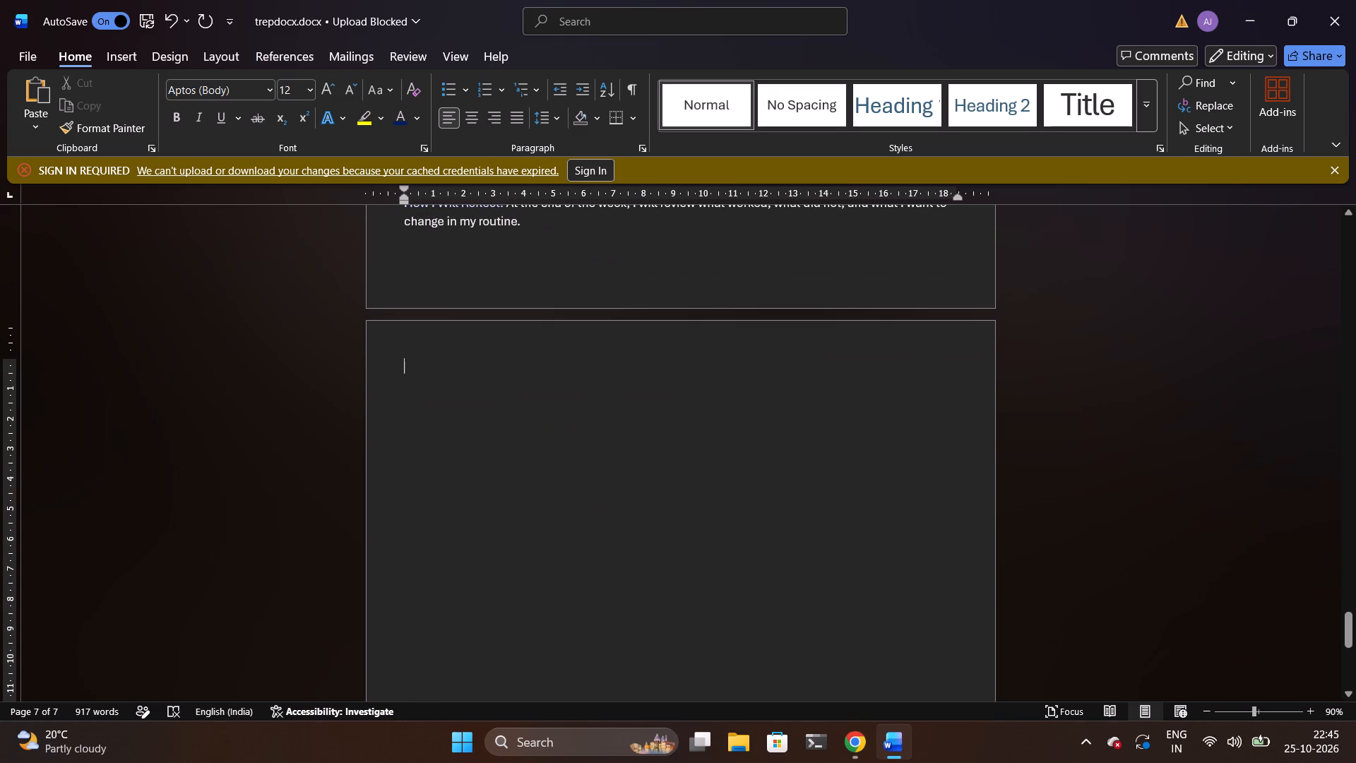
{"action": "left_click", "coordinate": [309, 90]}
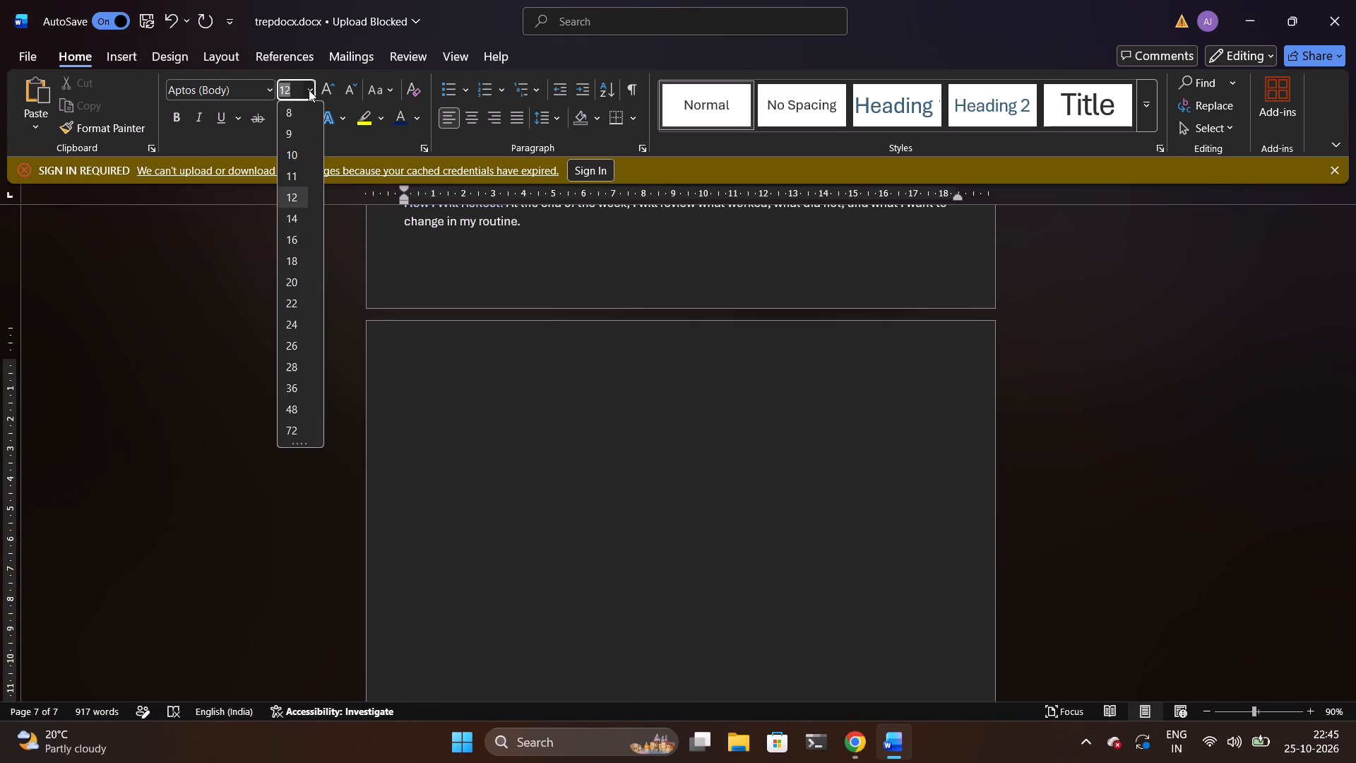
{"action": "left_click", "coordinate": [299, 232]}
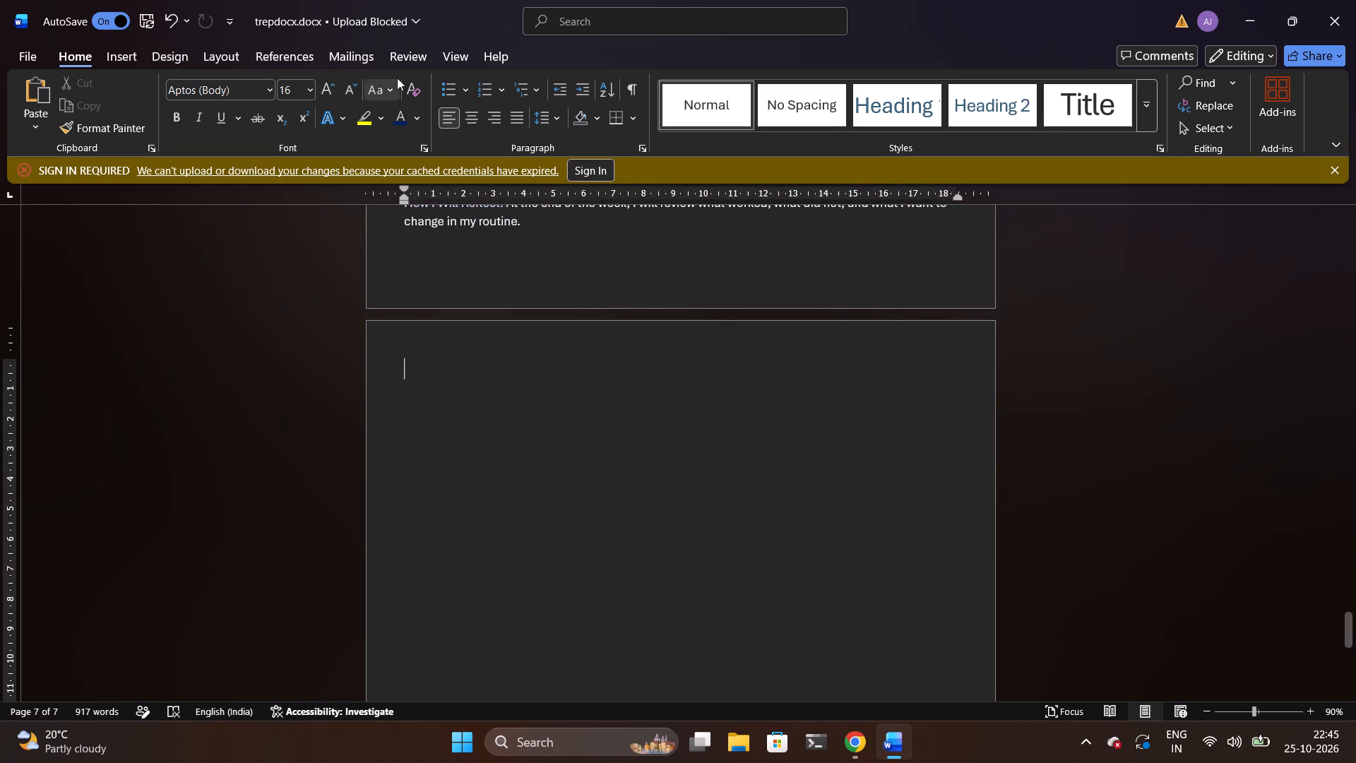
{"action": "left_click", "coordinate": [421, 120]}
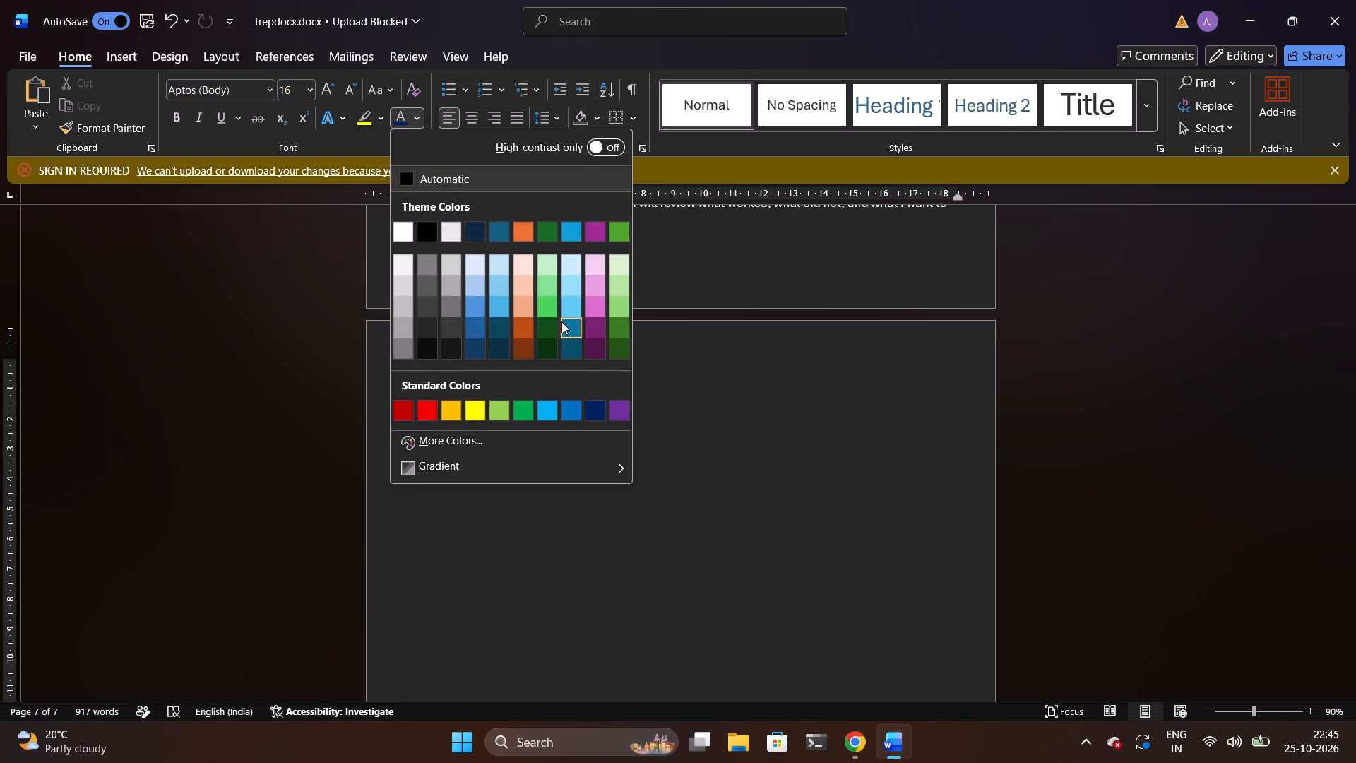
{"action": "left_click", "coordinate": [561, 321]}
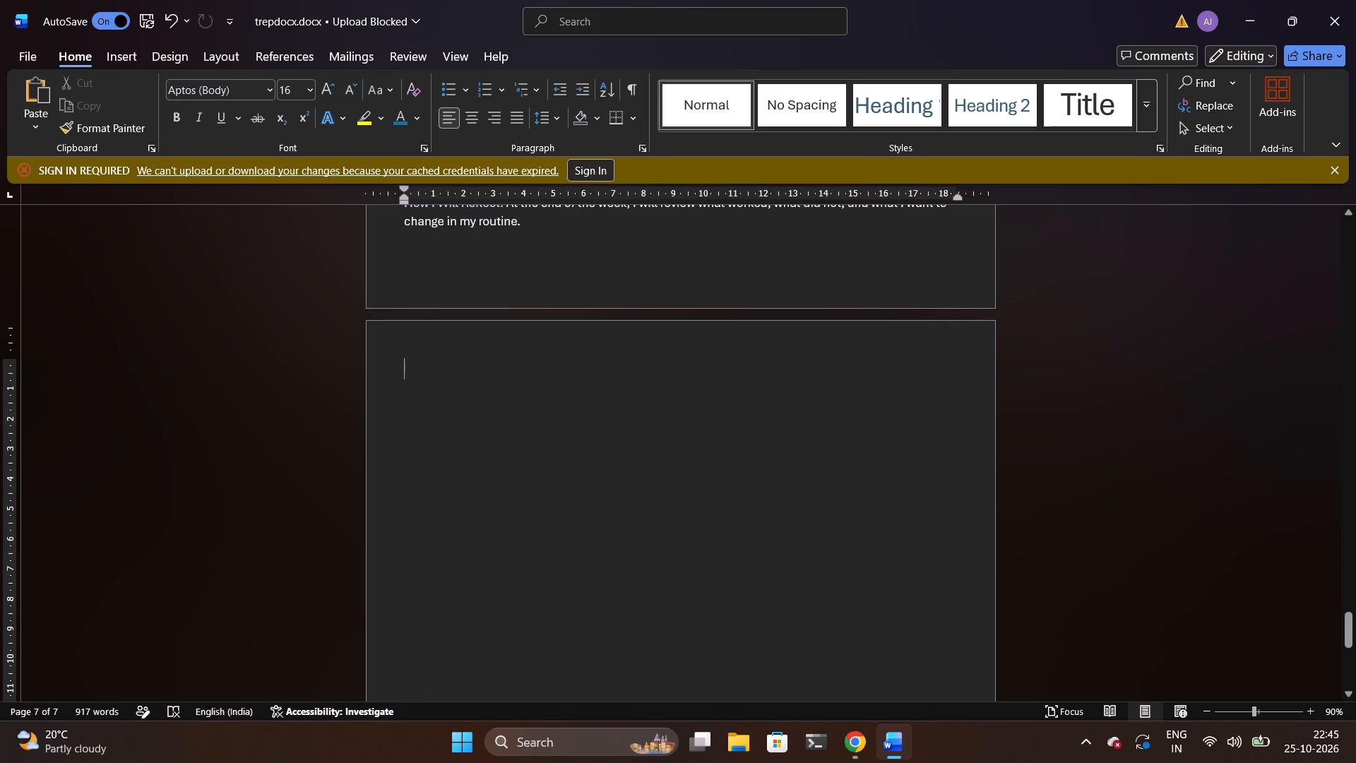
{"action": "type", "text": "MY SEMESTER"}
{"action": "key", "text": "space"}
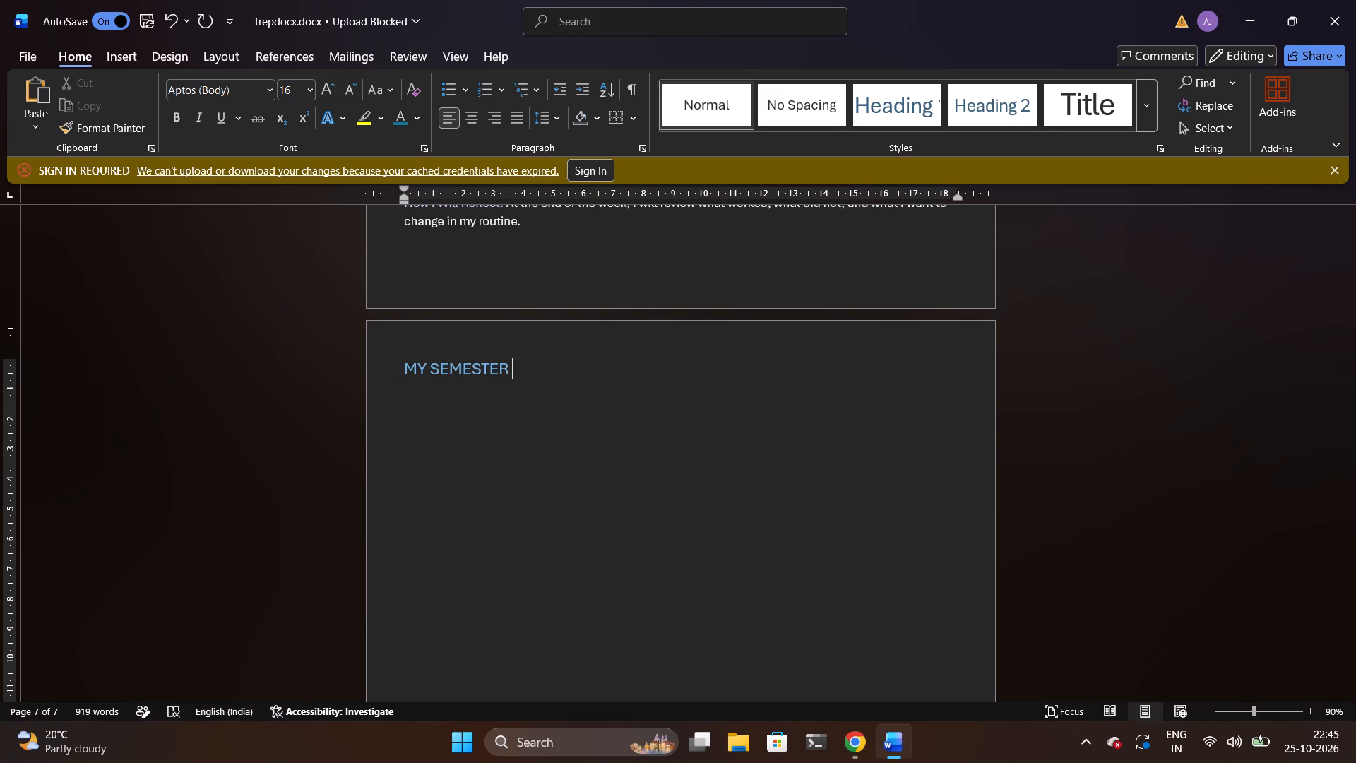
{"action": "type", "text": "in one"}
{"action": "key", "text": "space"}
{"action": "key", "text": "BackSpace"}
{"action": "key", "text": "BackSpace"}
{"action": "key", "text": "BackSpace"}
{"action": "key", "text": "BackSpace"}
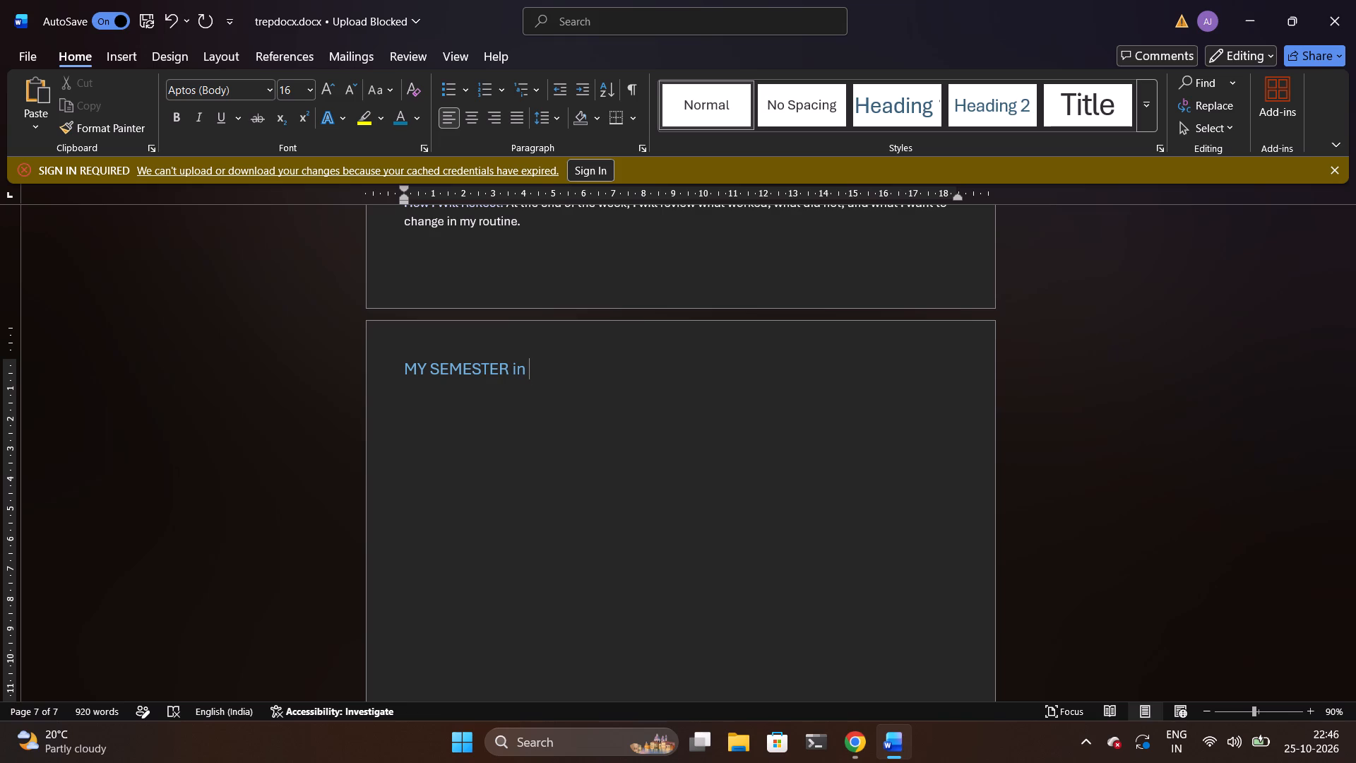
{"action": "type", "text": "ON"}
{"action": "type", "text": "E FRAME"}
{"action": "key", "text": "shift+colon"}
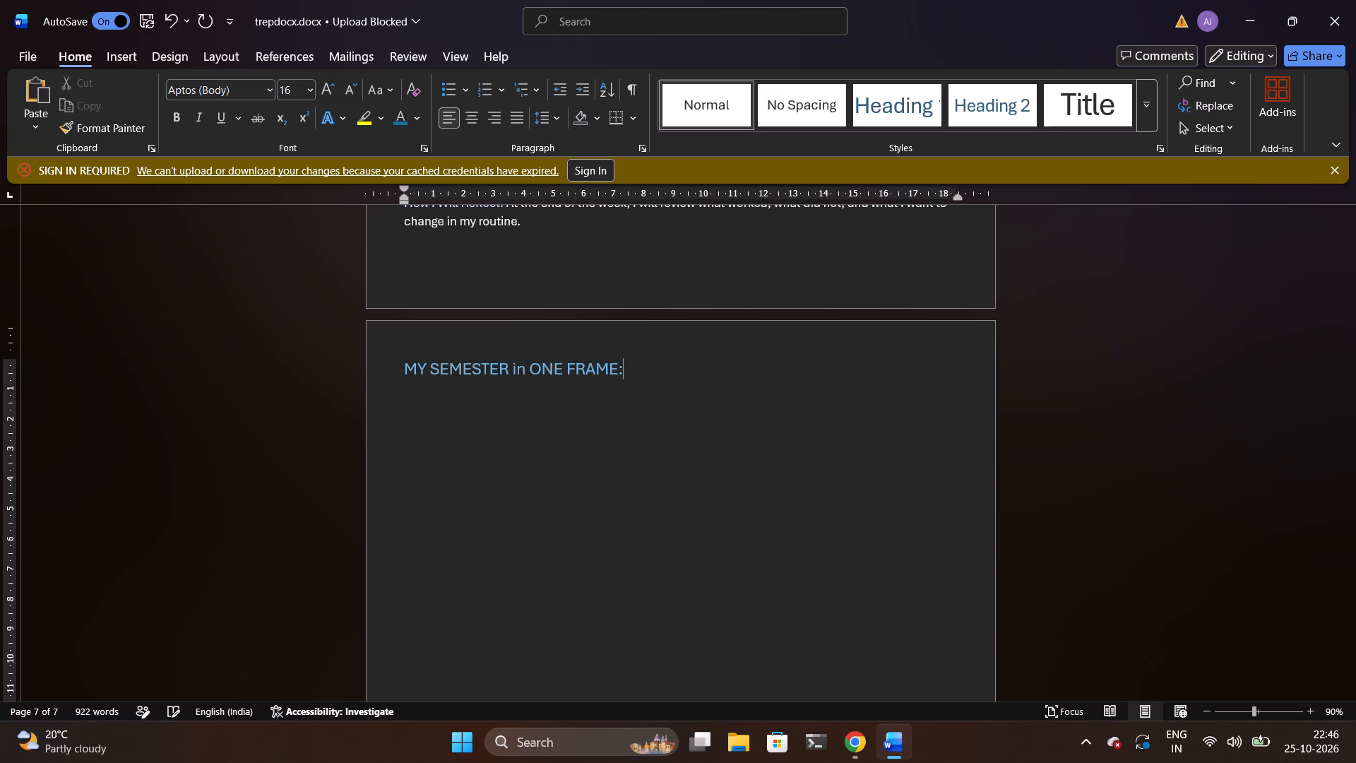
Start a new paragraph below the "MY SEMESTER in ONE FRAME:" heading, in 12 pt with the Normal style.
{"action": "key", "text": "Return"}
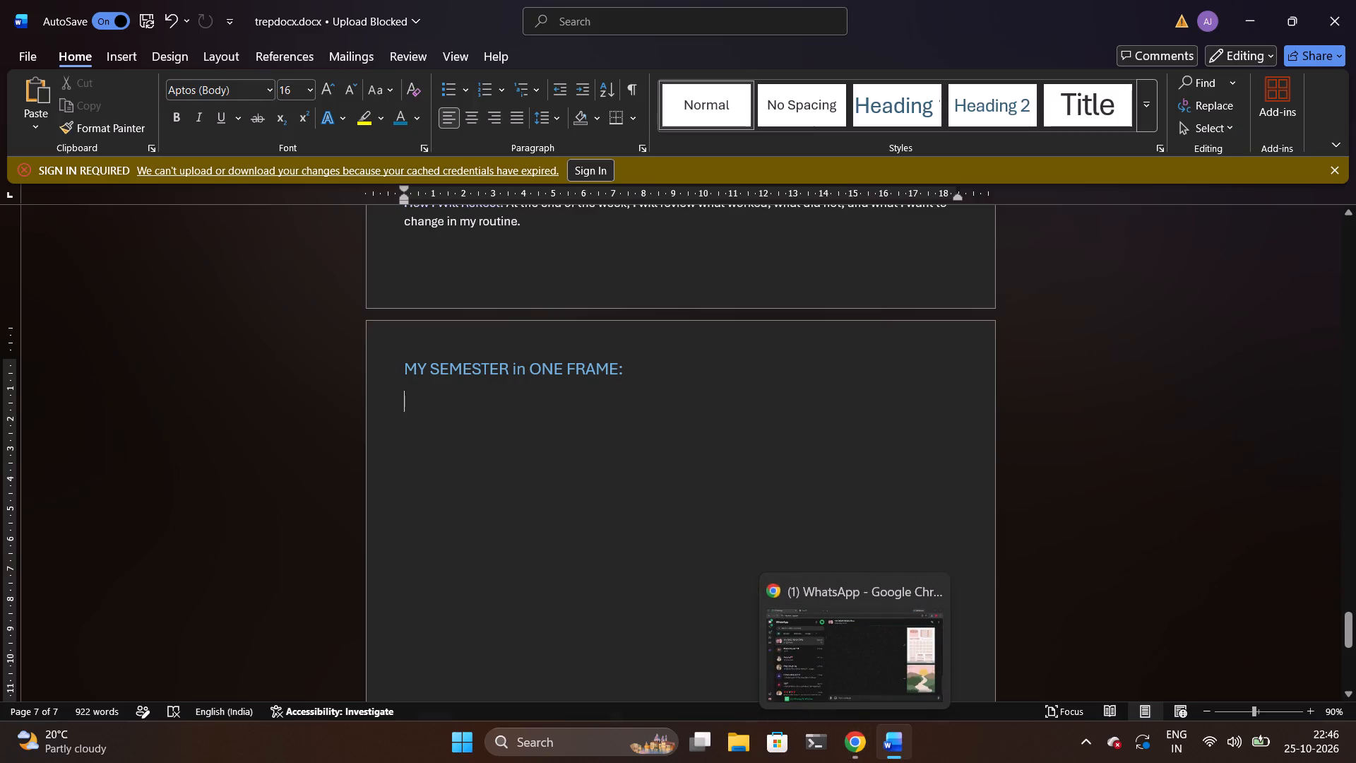
{"action": "left_click", "coordinate": [310, 82]}
{"action": "left_click", "coordinate": [302, 199]}
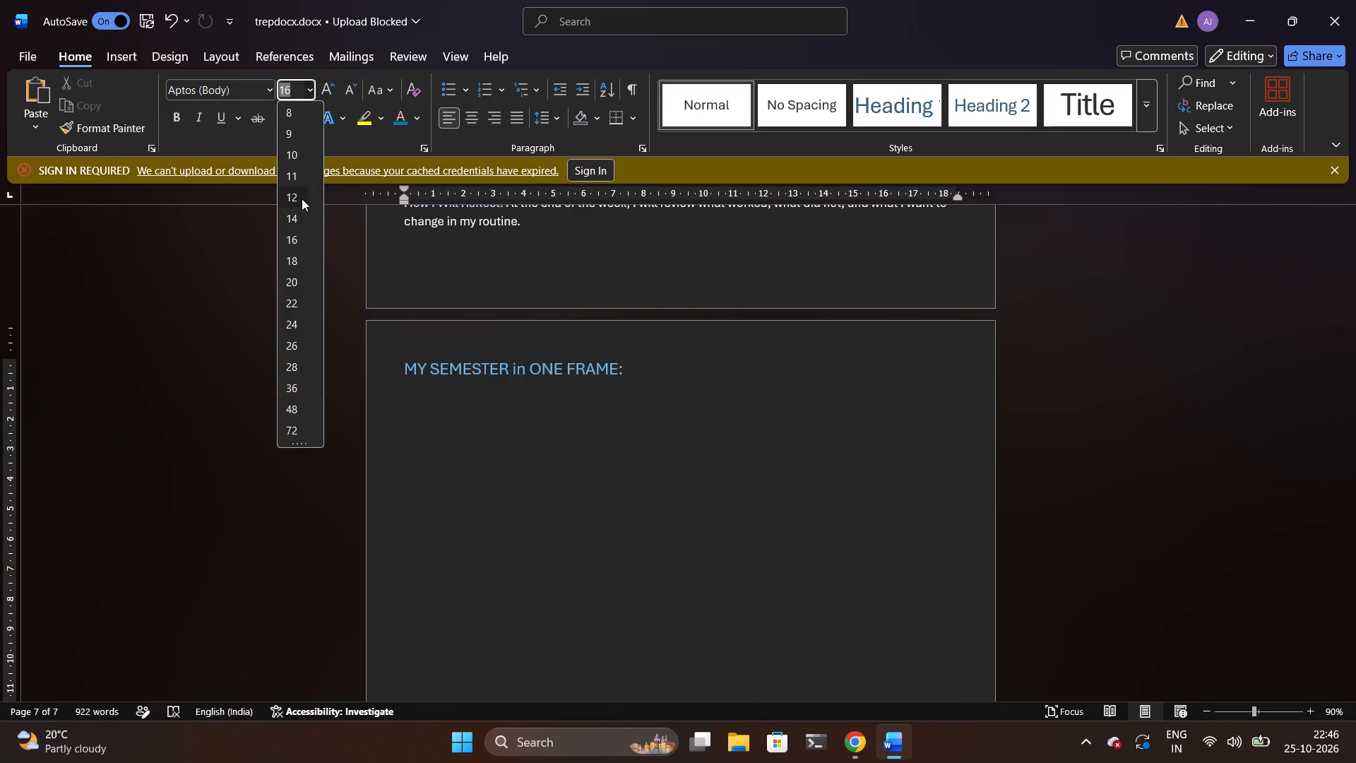
{"action": "left_click", "coordinate": [685, 102]}
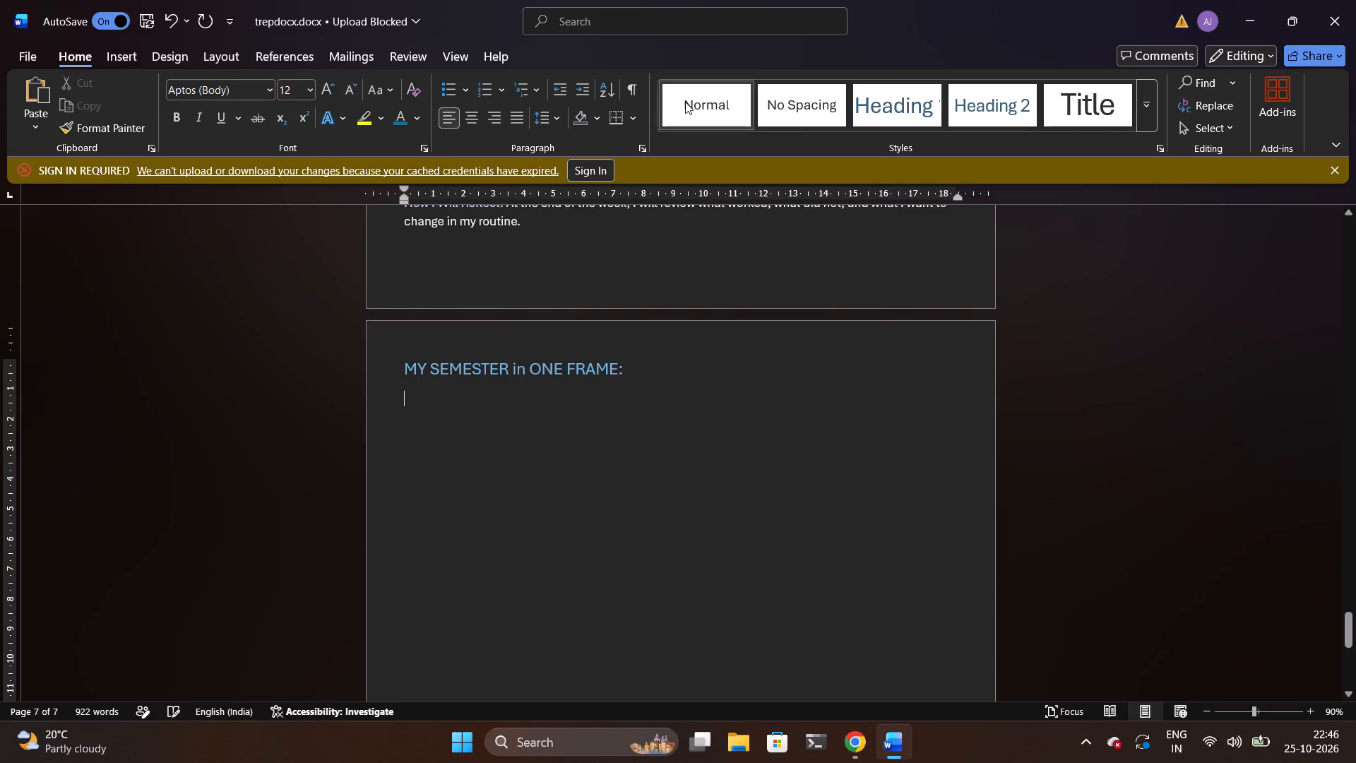
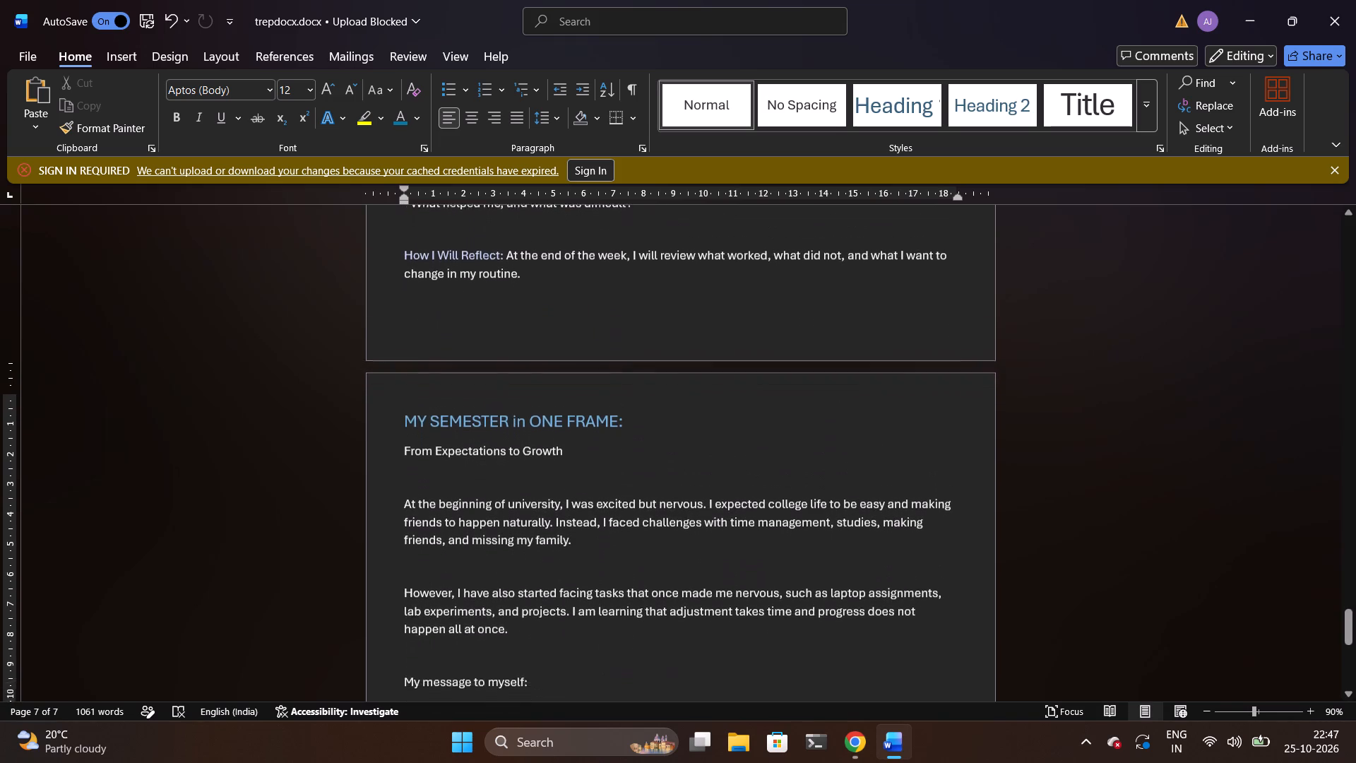
Insert the picture "WhatsApp Image 2026-10-25 at 10.38.33" from the Downloads folder after the closing paragraph of My Next Semester Commitment.
{"action": "scroll", "coordinate": [533, 351], "scroll_direction": "down", "scroll_amount": 3}
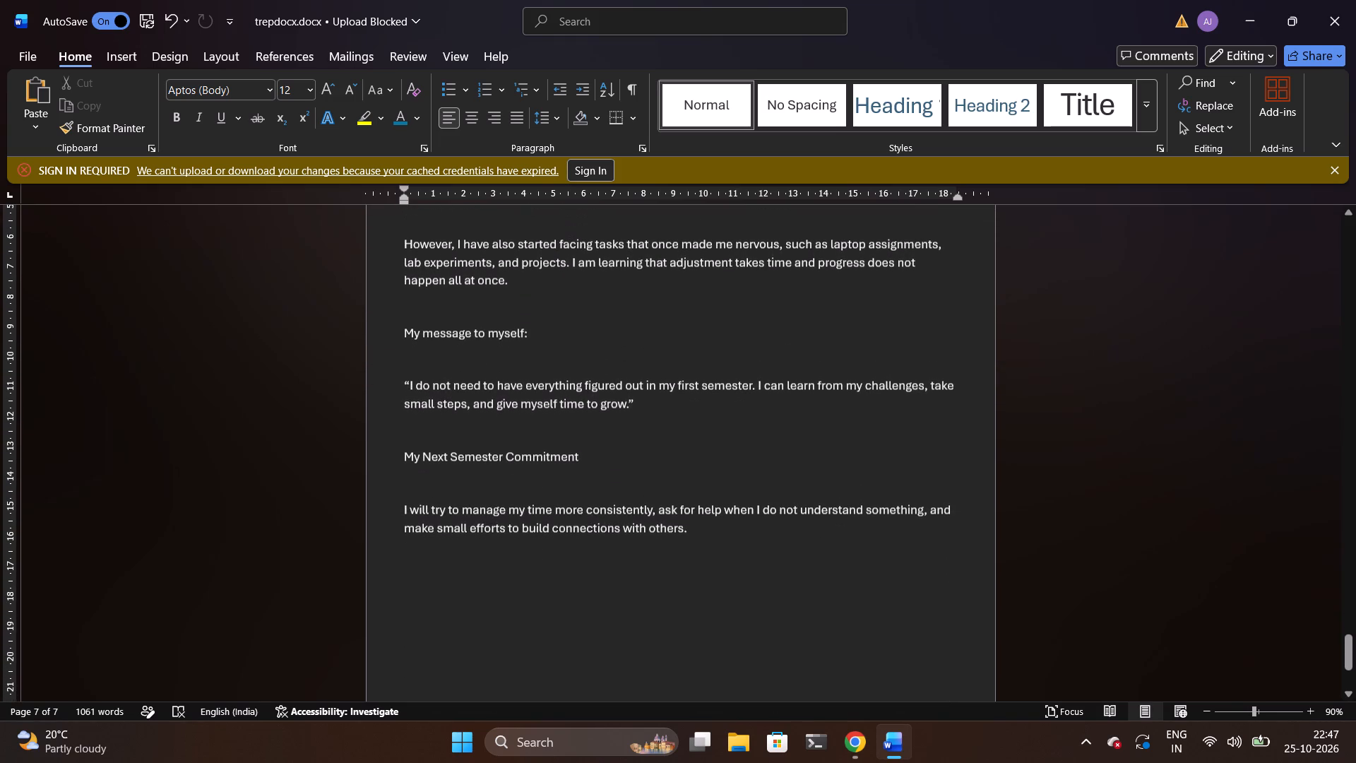
{"action": "scroll", "coordinate": [533, 351], "scroll_direction": "down", "scroll_amount": 1}
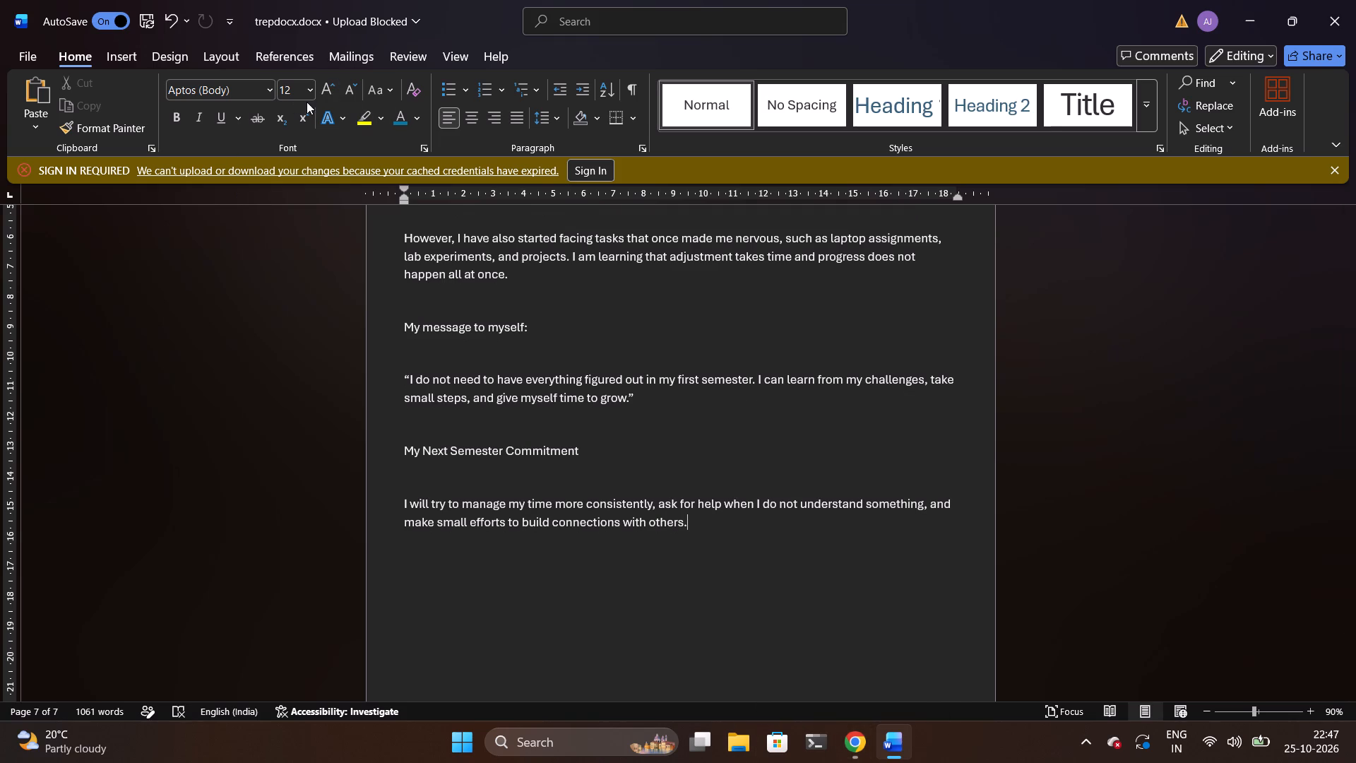
{"action": "left_click", "coordinate": [112, 61]}
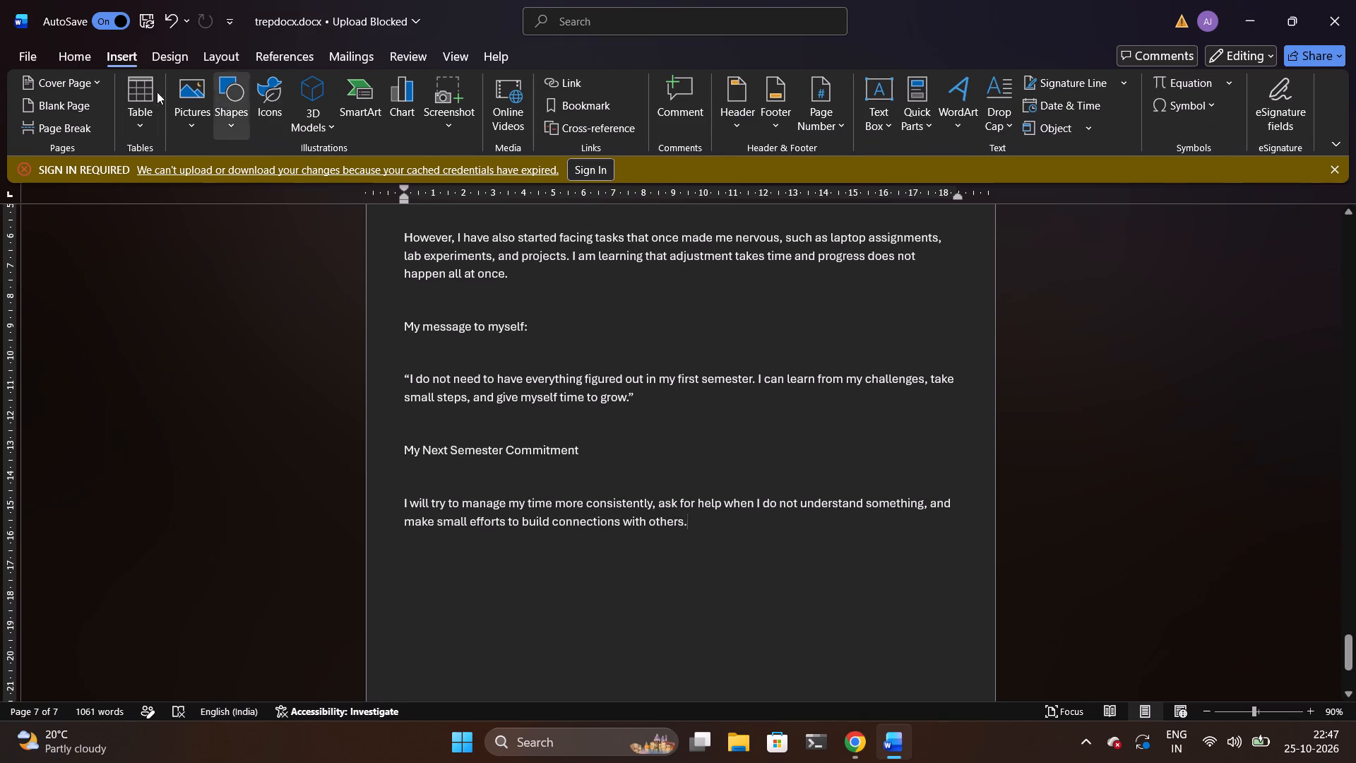
{"action": "left_click", "coordinate": [194, 107]}
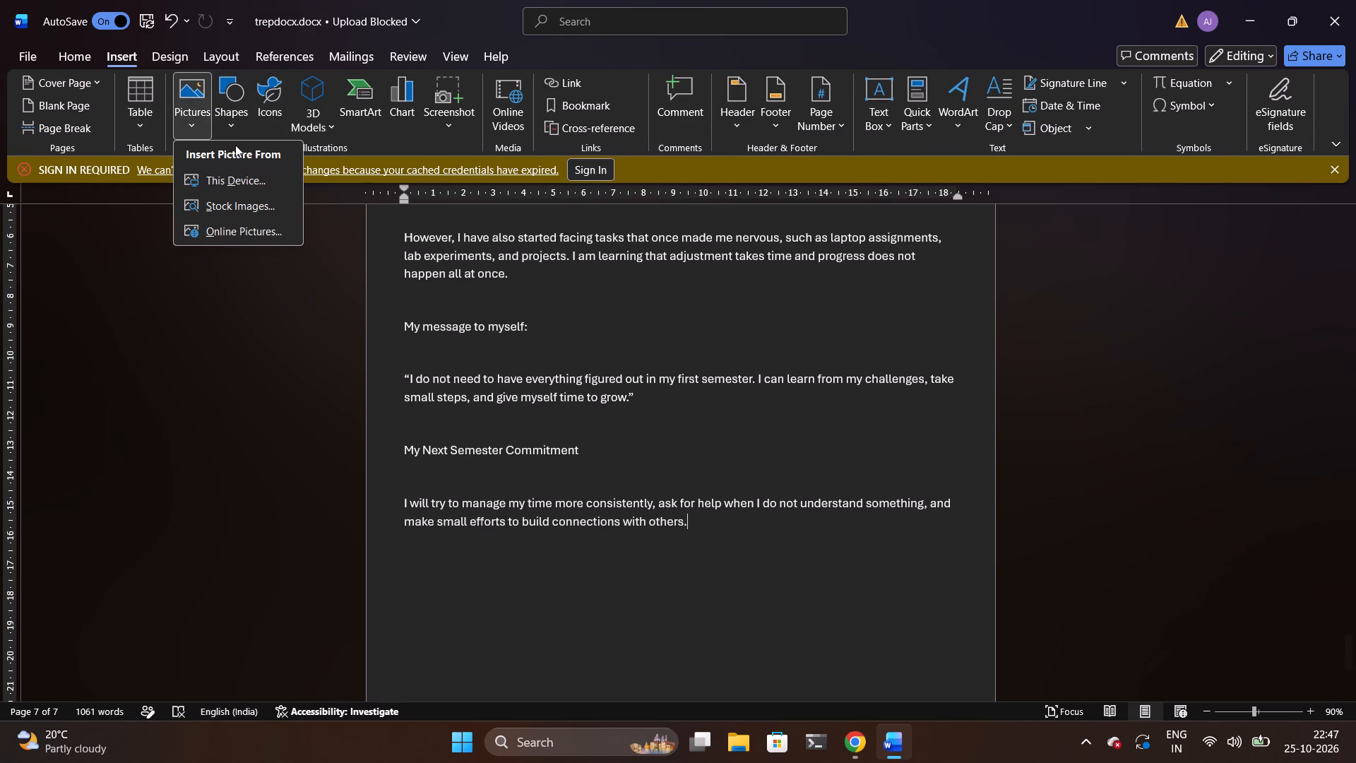
{"action": "left_click", "coordinate": [220, 184]}
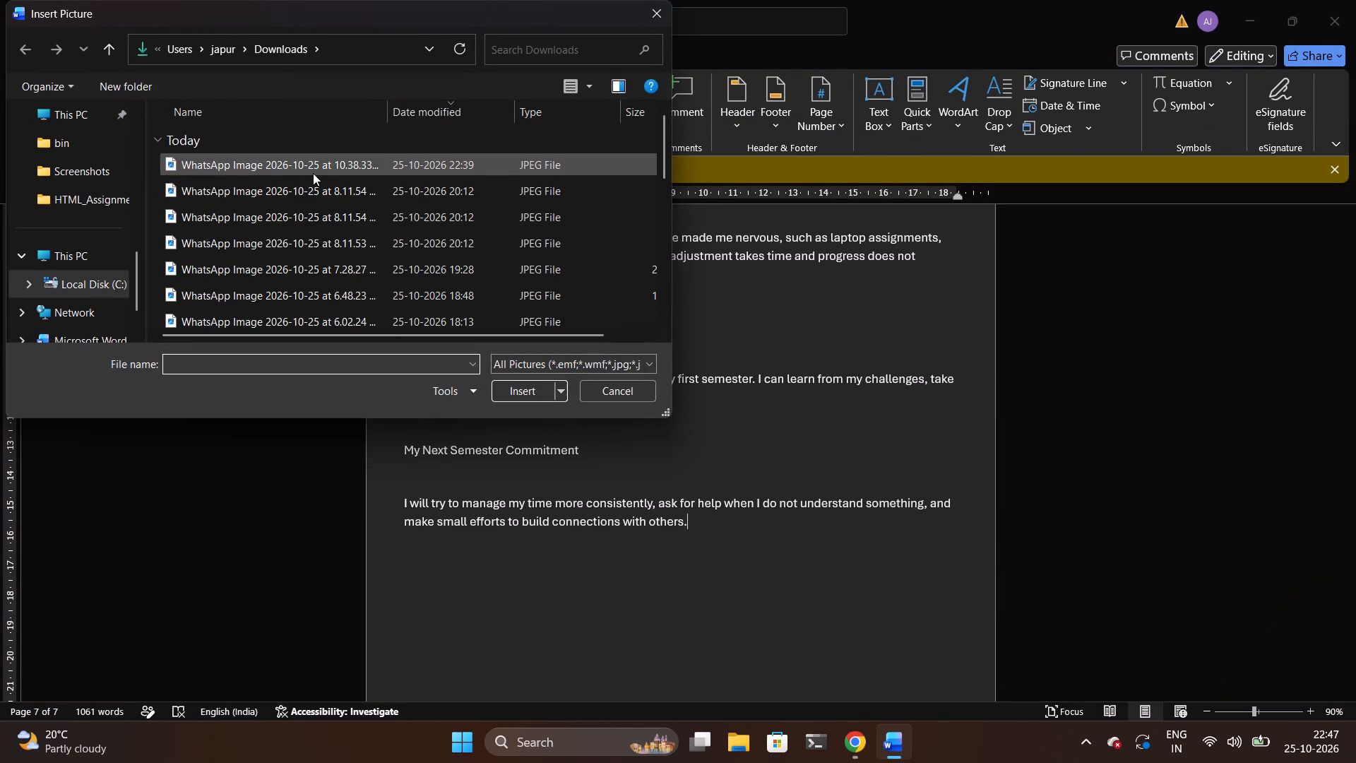
{"action": "double_click", "coordinate": [313, 173]}
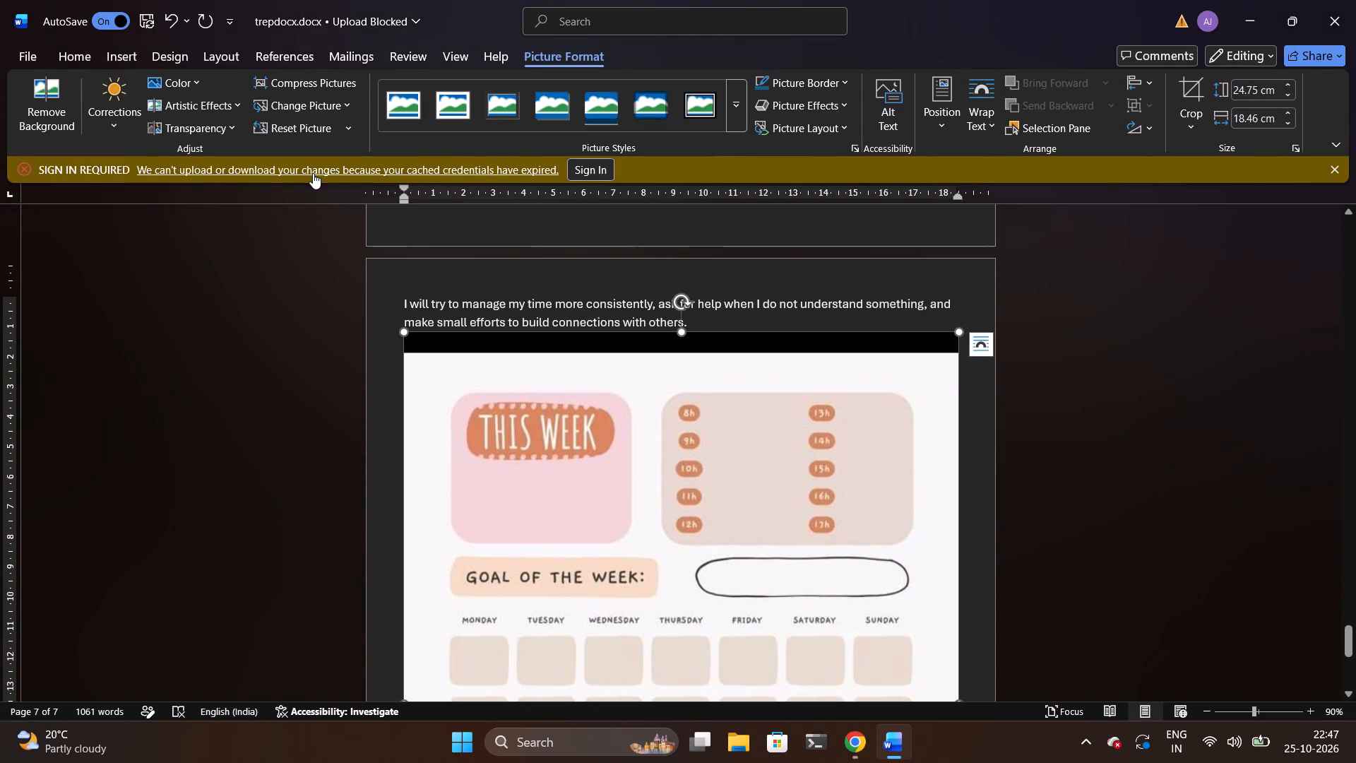
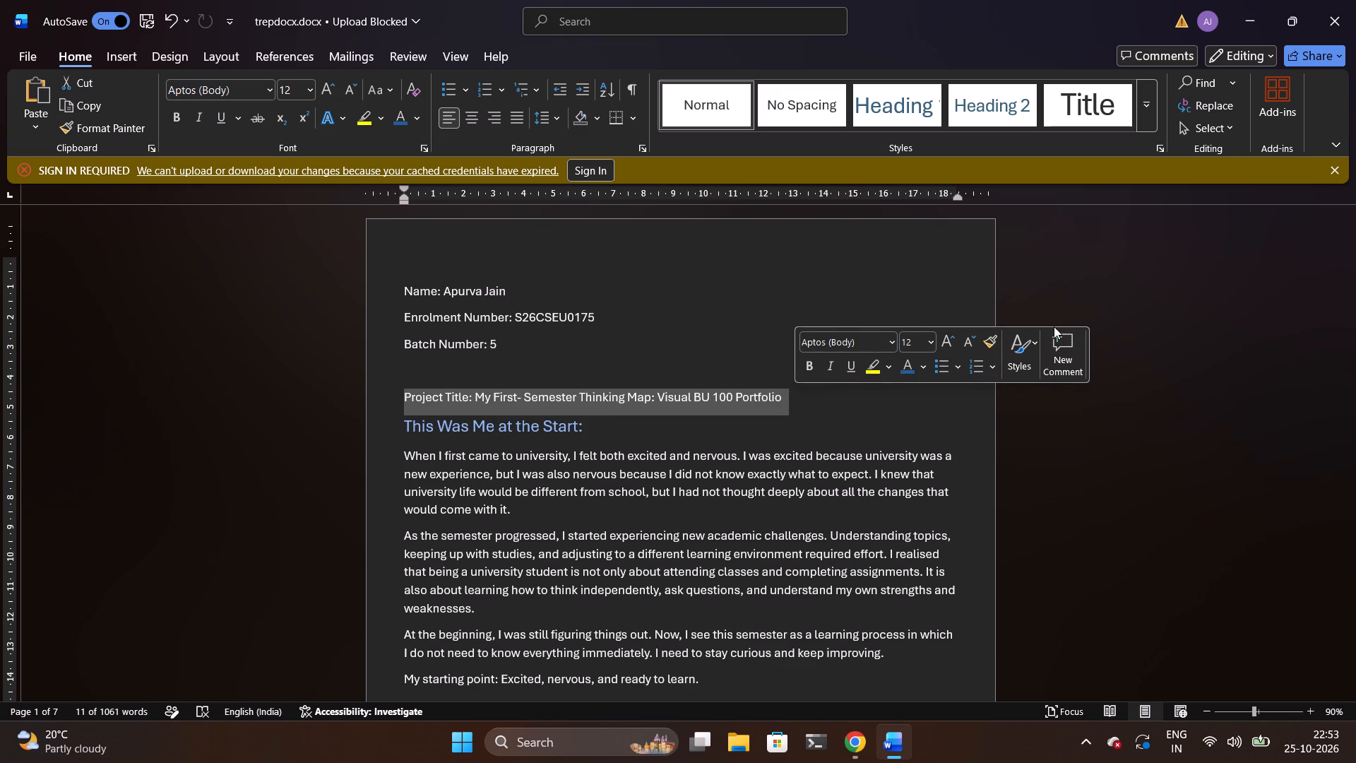
Format the Project Title line at size 16 with the font colour Plum, Accent 5, Darker 50%.
{"action": "left_click", "coordinate": [930, 344]}
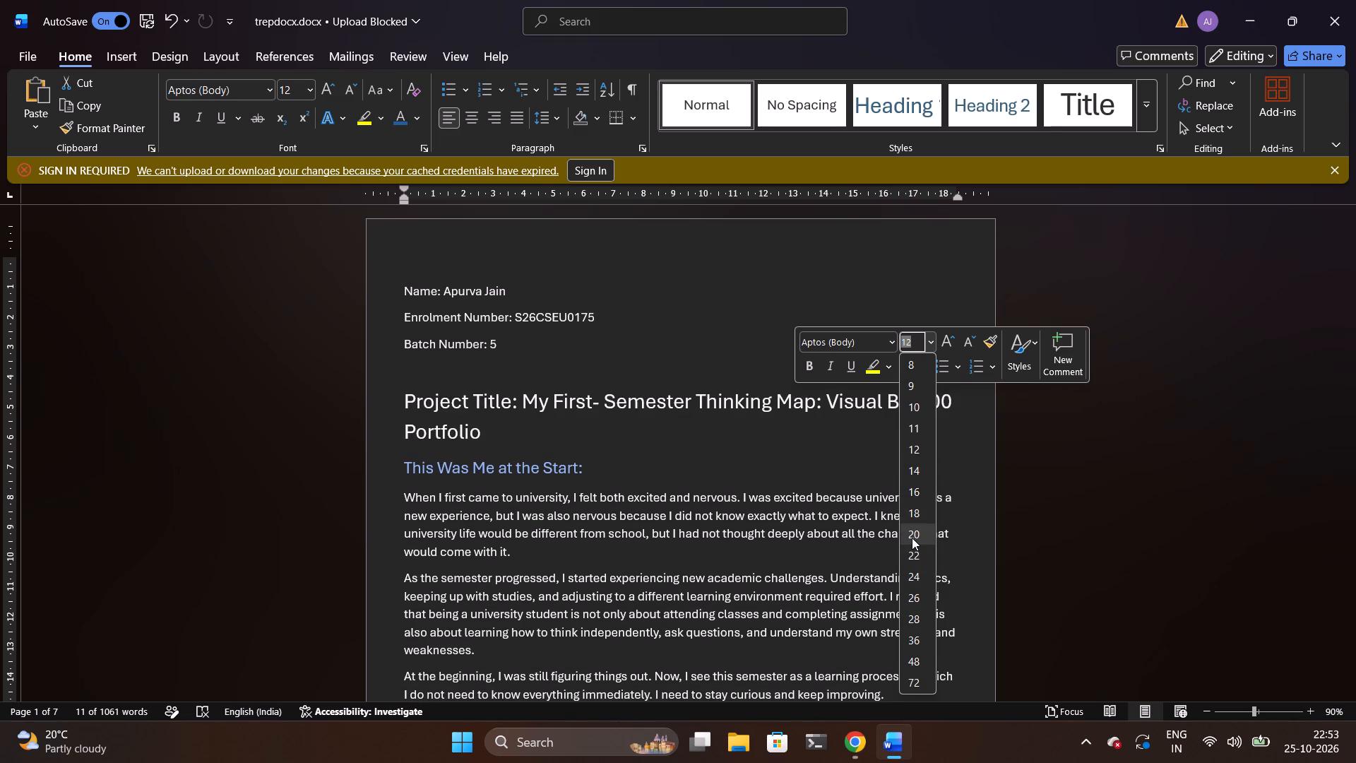
{"action": "left_click", "coordinate": [909, 498]}
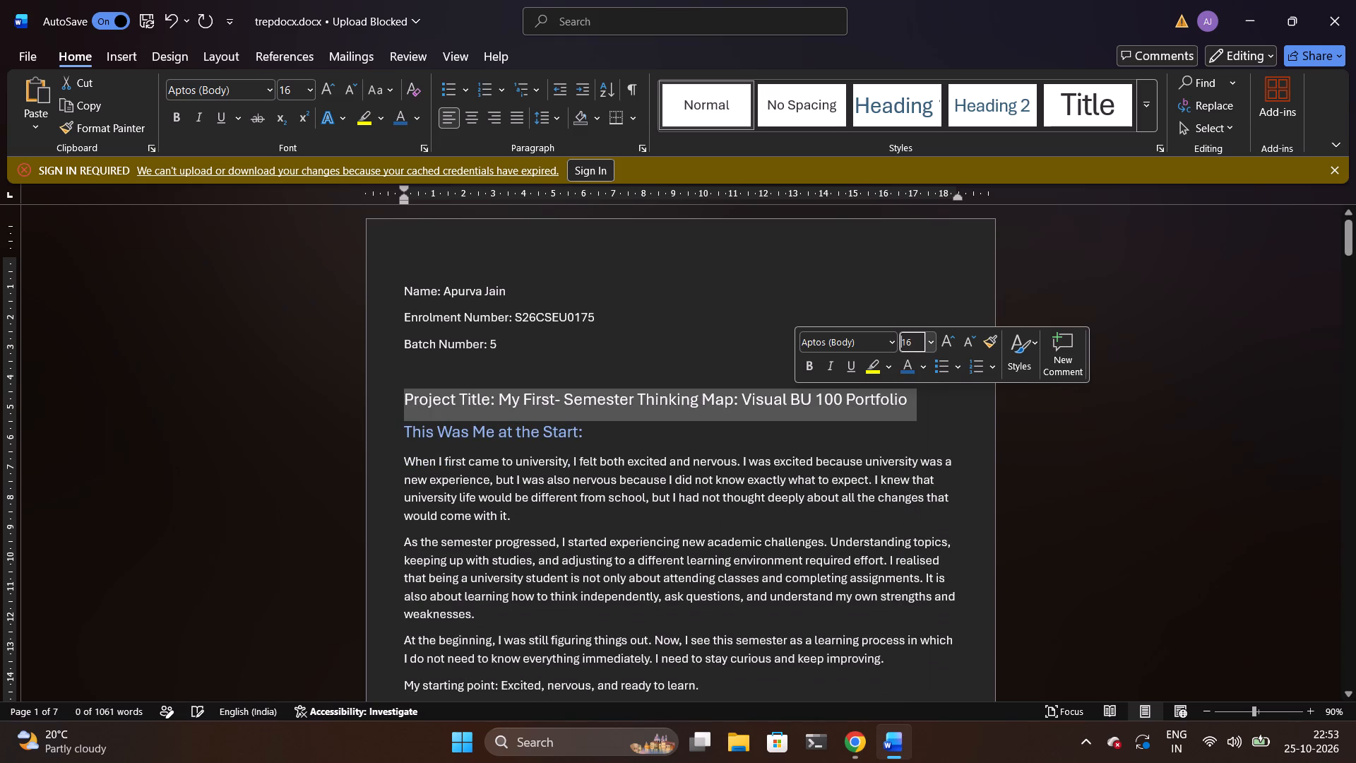
{"action": "left_click", "coordinate": [922, 369]}
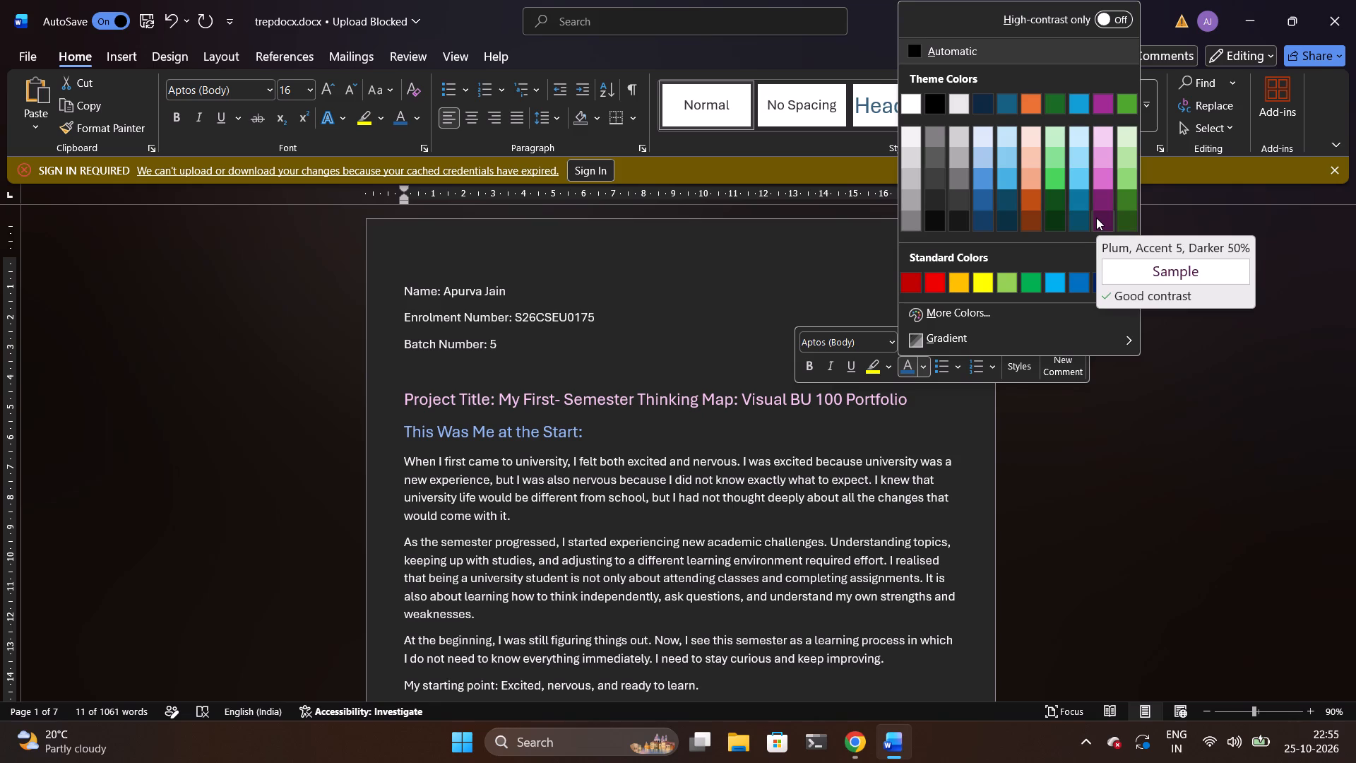
{"action": "left_click", "coordinate": [1096, 218]}
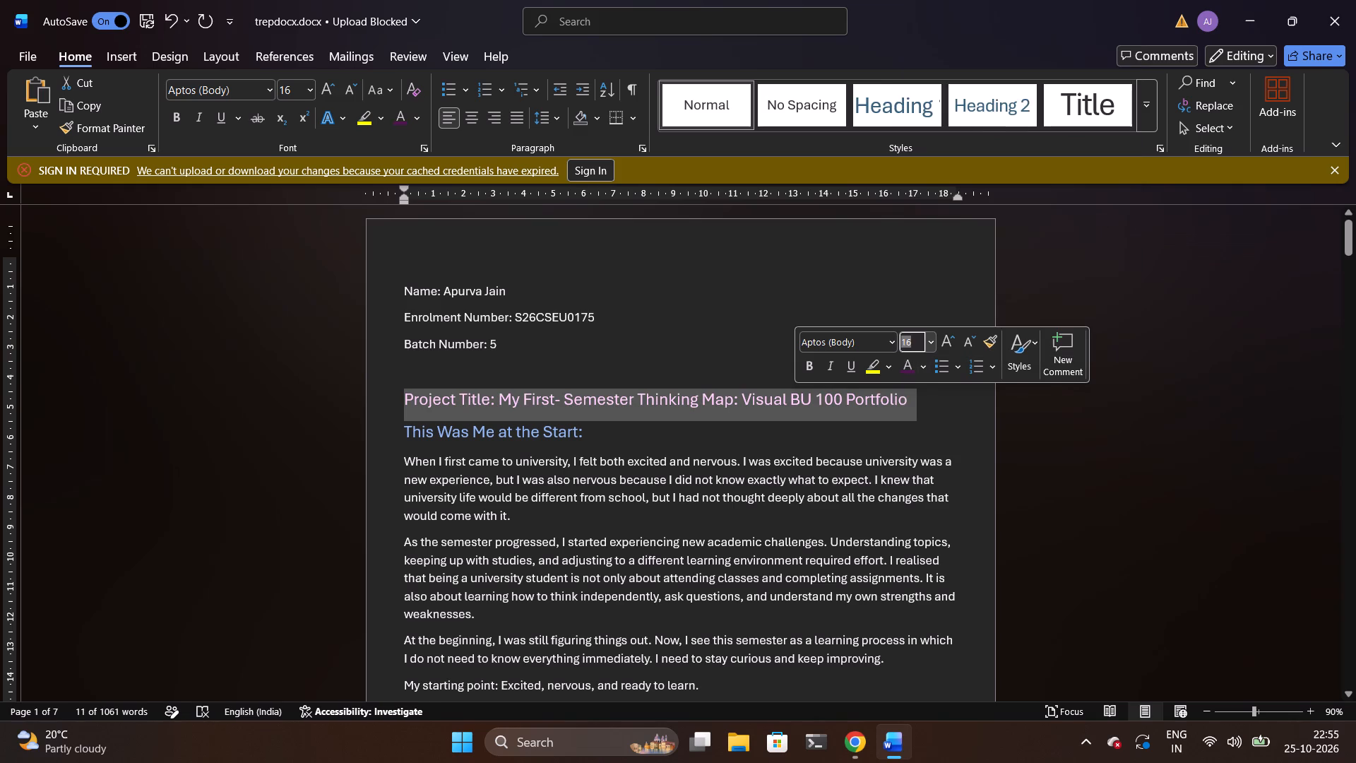
{"action": "left_click", "coordinate": [775, 276]}
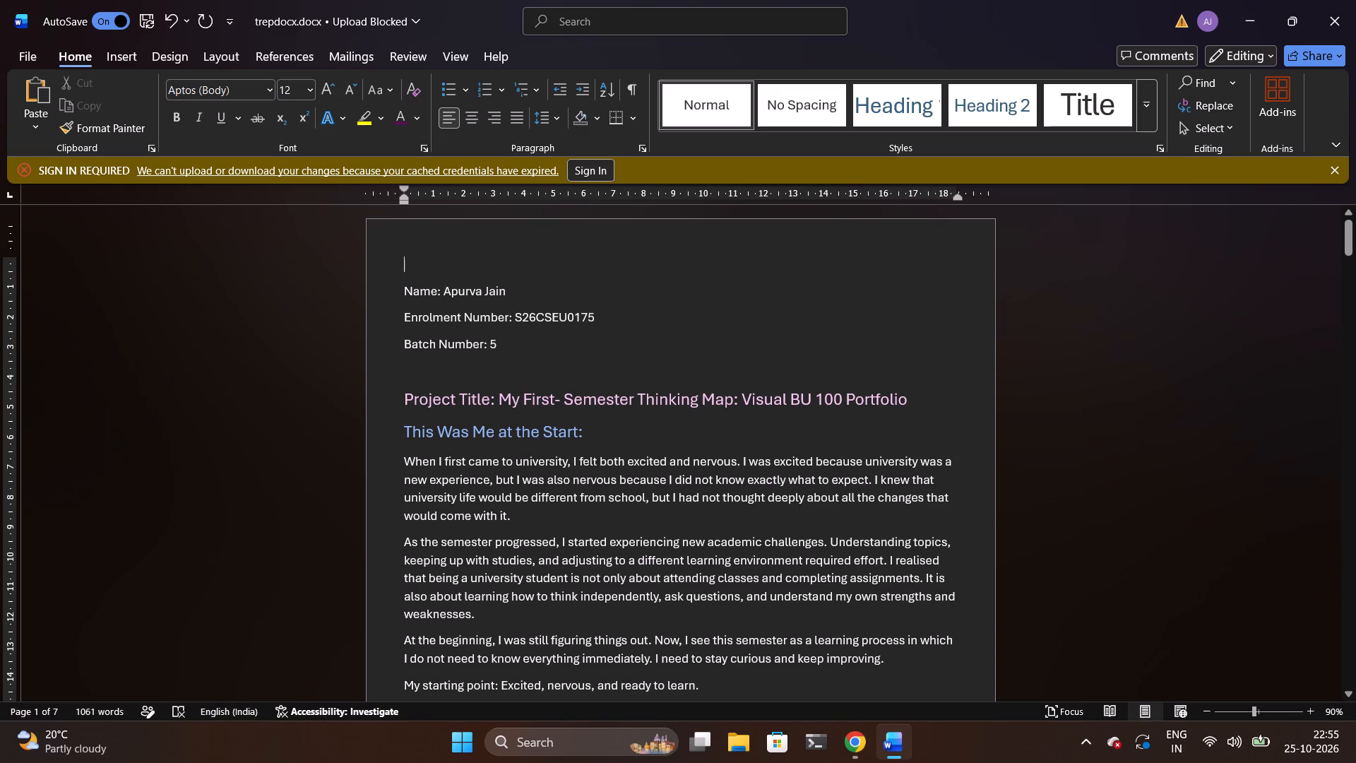
Apply a dark Plum, Accent 5 font colour to the name, enrolment number and batch number lines.
{"action": "left_click", "coordinate": [403, 290]}
{"action": "left_click_drag", "start_coordinate": [405, 288], "coordinate": [484, 331]}
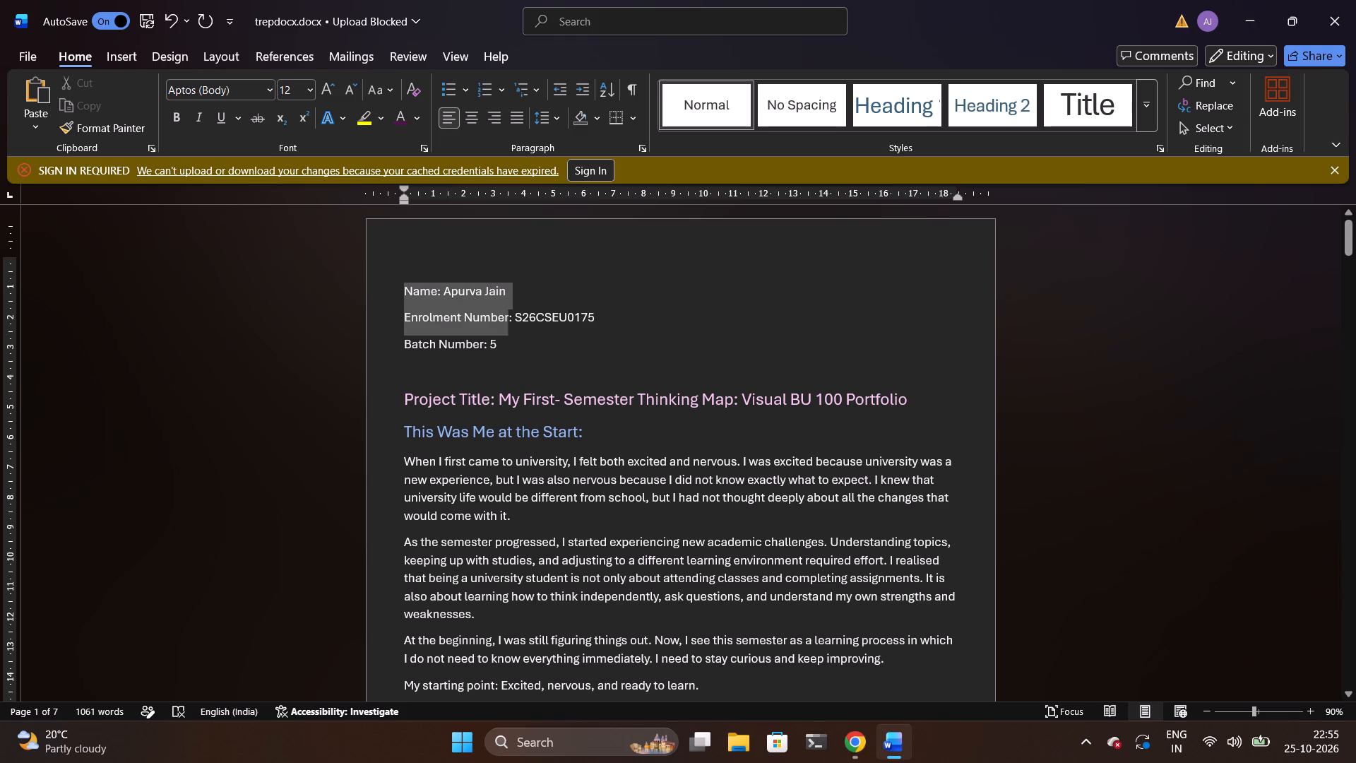
{"action": "left_click_drag", "start_coordinate": [484, 331], "coordinate": [498, 345]}
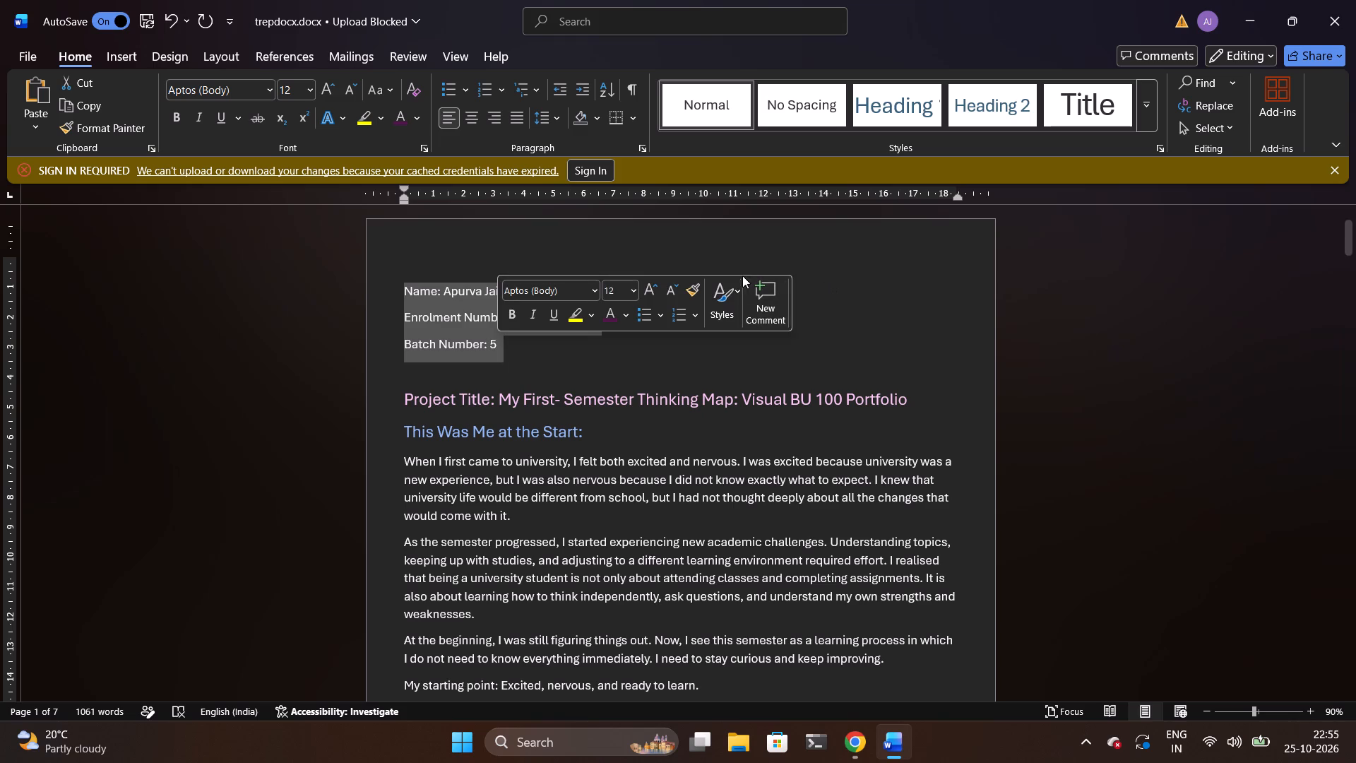
{"action": "left_click", "coordinate": [628, 312]}
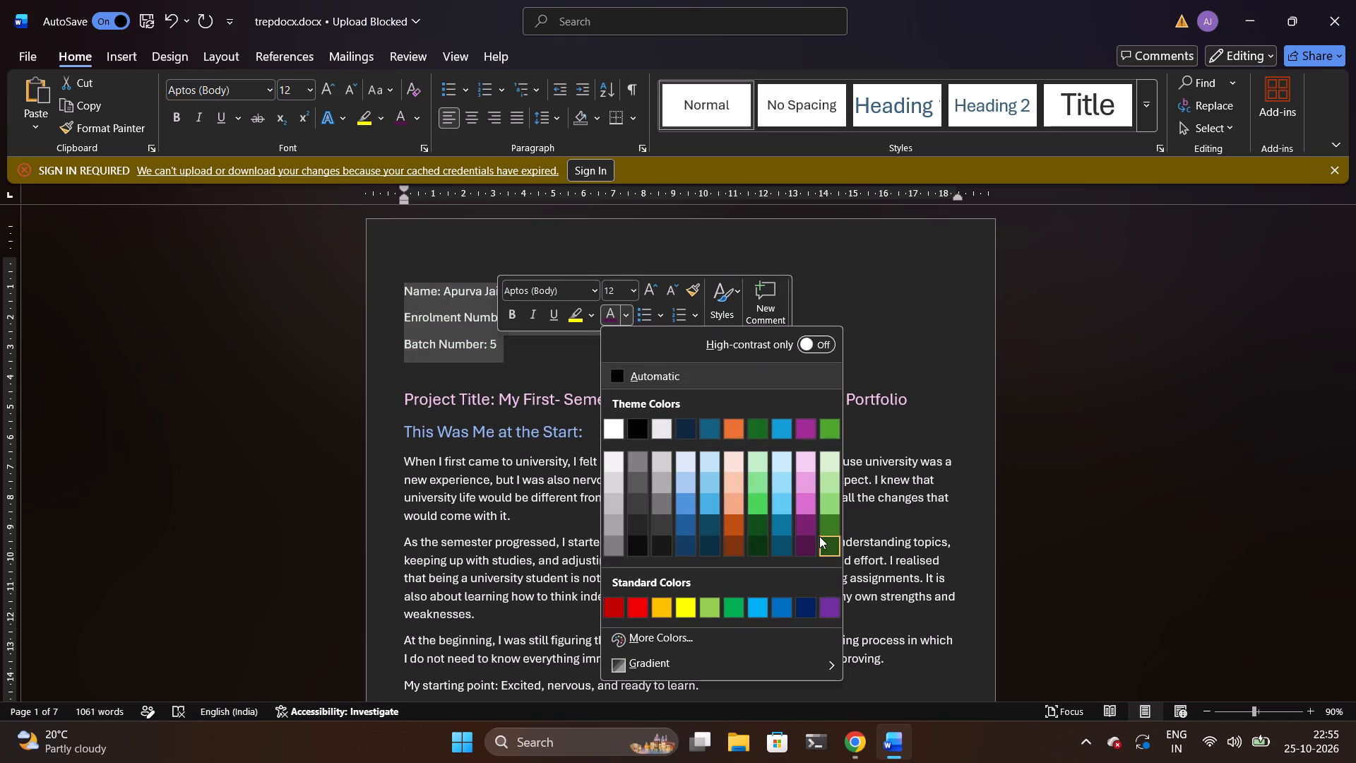
{"action": "left_click", "coordinate": [804, 535]}
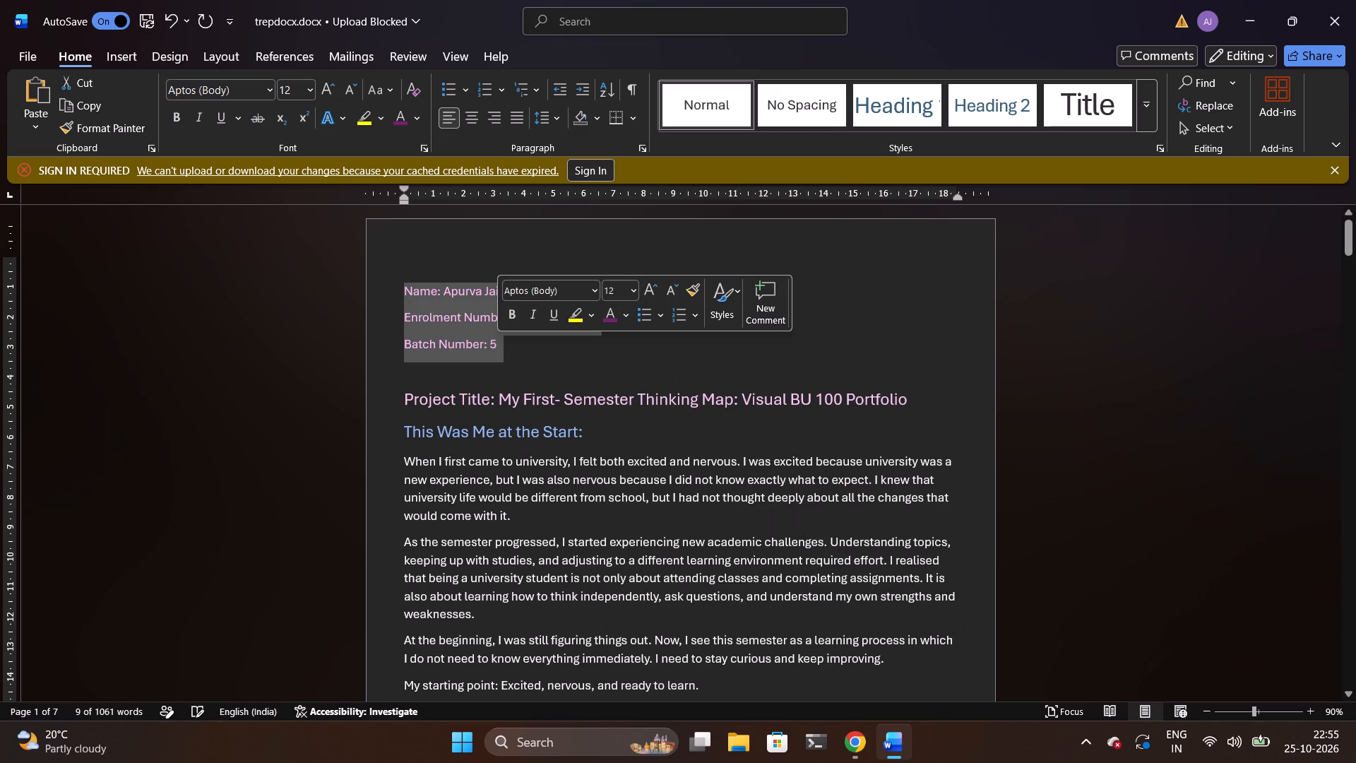
{"action": "left_click", "coordinate": [870, 307]}
Review the whole document from the first page to MY SEMESTER in ONE FRAME, checking its headings, text and pictures.
{"action": "scroll", "coordinate": [870, 307], "scroll_direction": "down", "scroll_amount": 3}
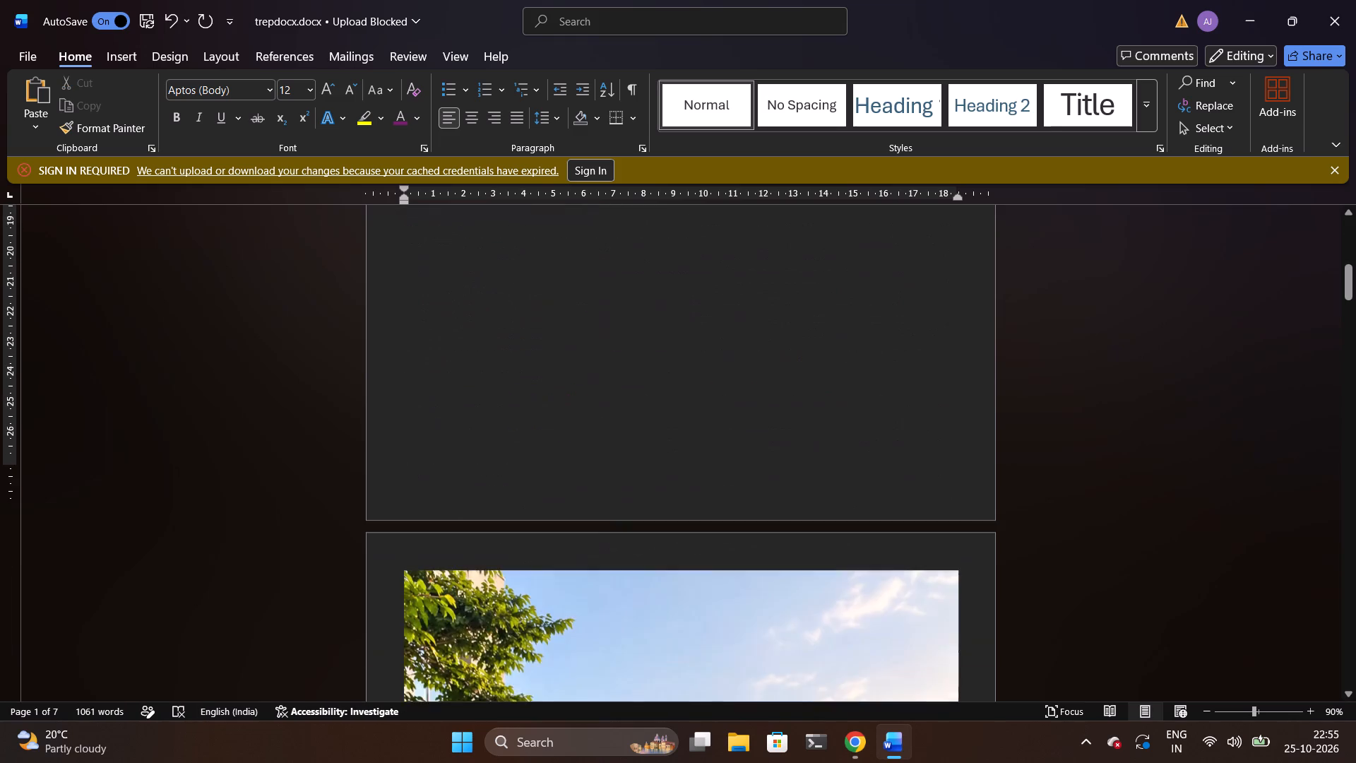
{"action": "scroll", "coordinate": [870, 307], "scroll_direction": "down", "scroll_amount": 9}
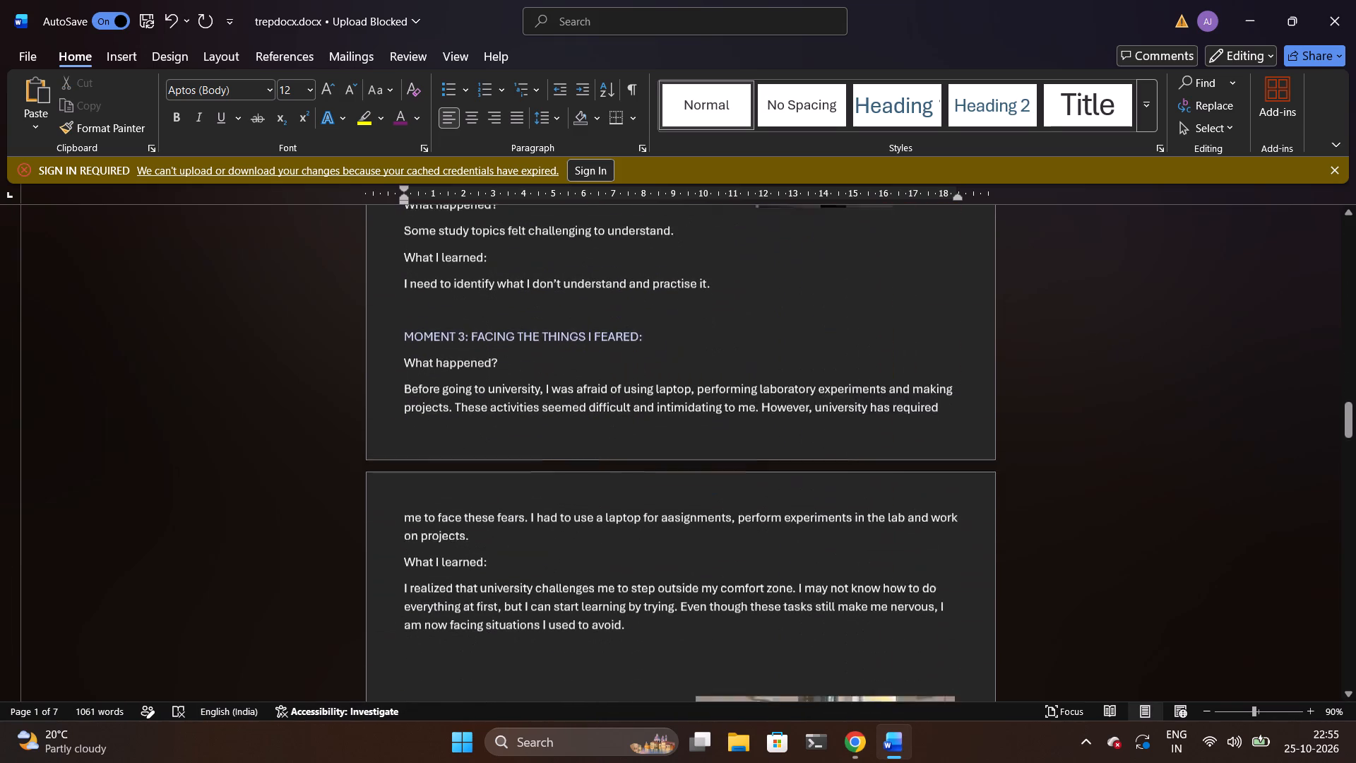
{"action": "scroll", "coordinate": [870, 307], "scroll_direction": "down", "scroll_amount": 8}
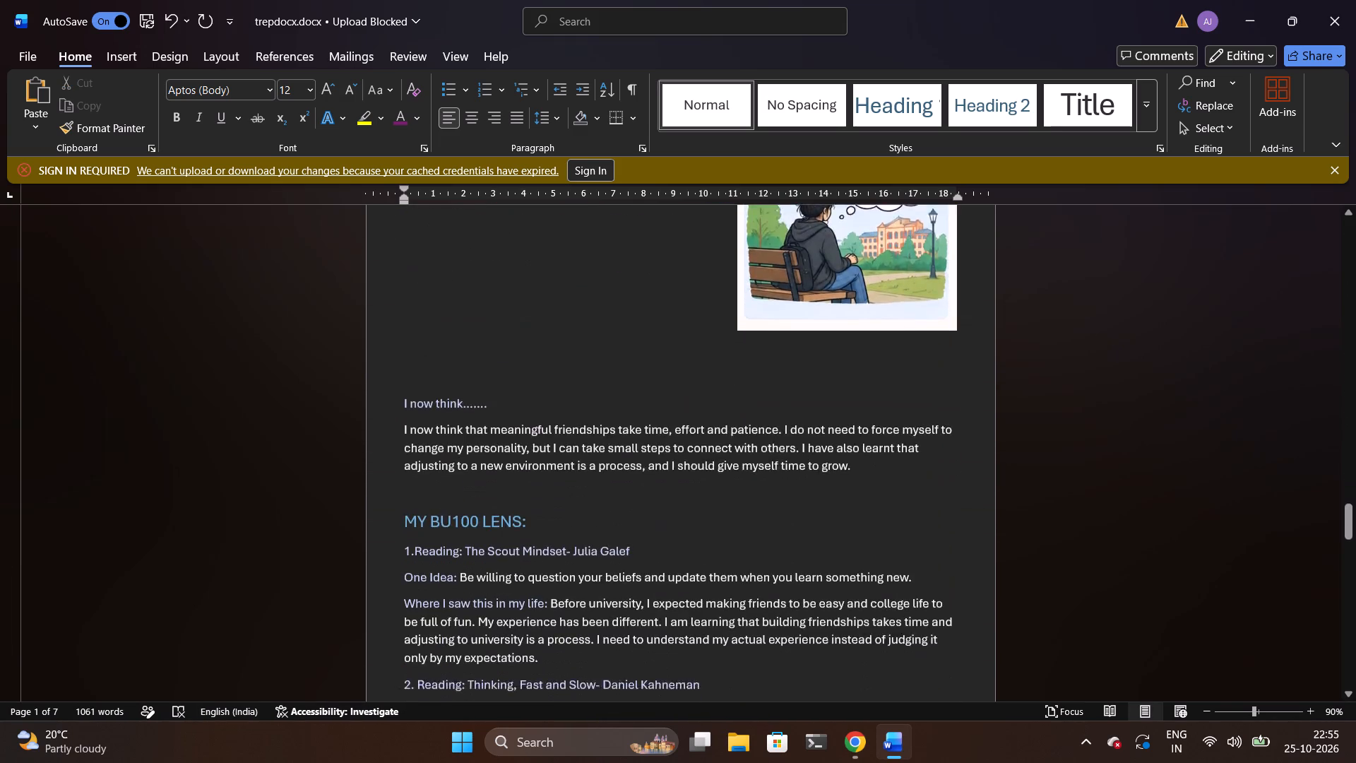
{"action": "scroll", "coordinate": [870, 307], "scroll_direction": "down", "scroll_amount": 9}
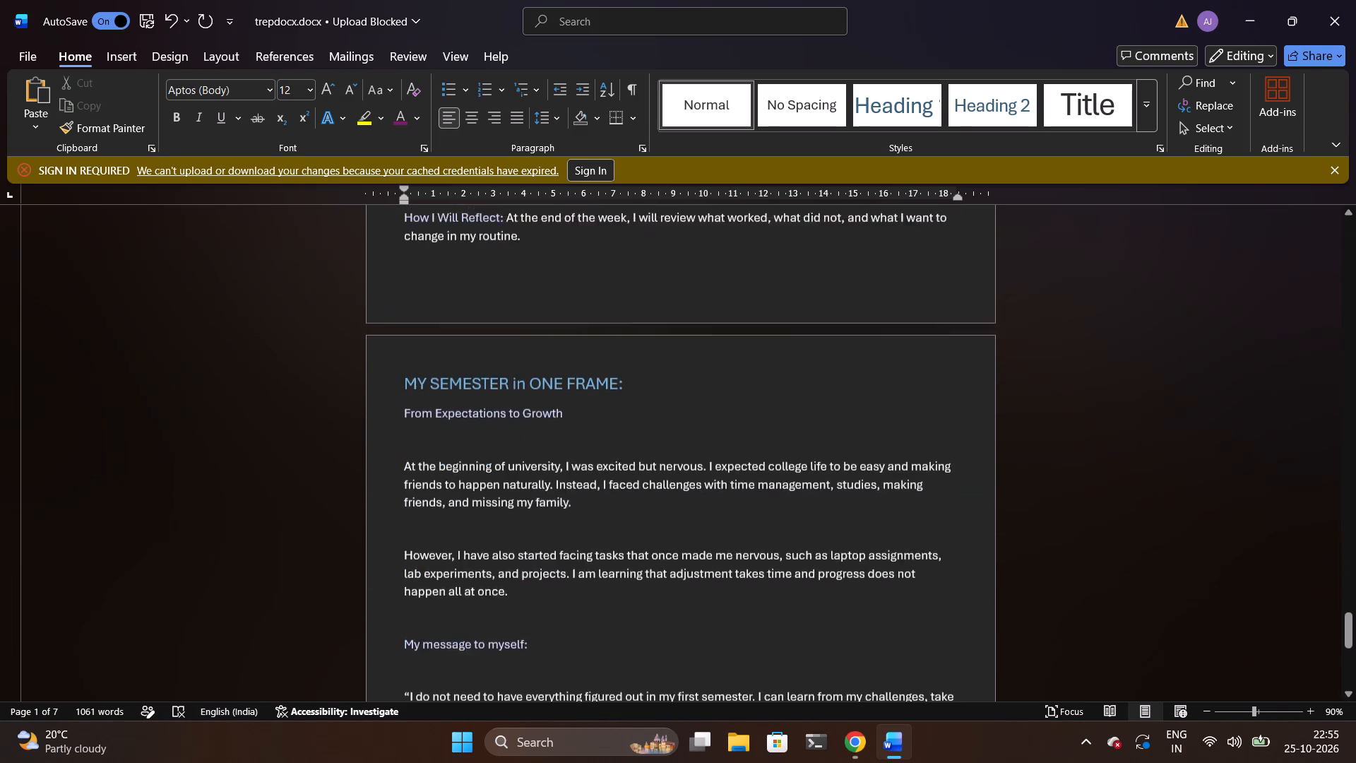
{"action": "scroll", "coordinate": [870, 307], "scroll_direction": "down", "scroll_amount": 3}
{"action": "scroll", "coordinate": [870, 307], "scroll_direction": "up", "scroll_amount": 8}
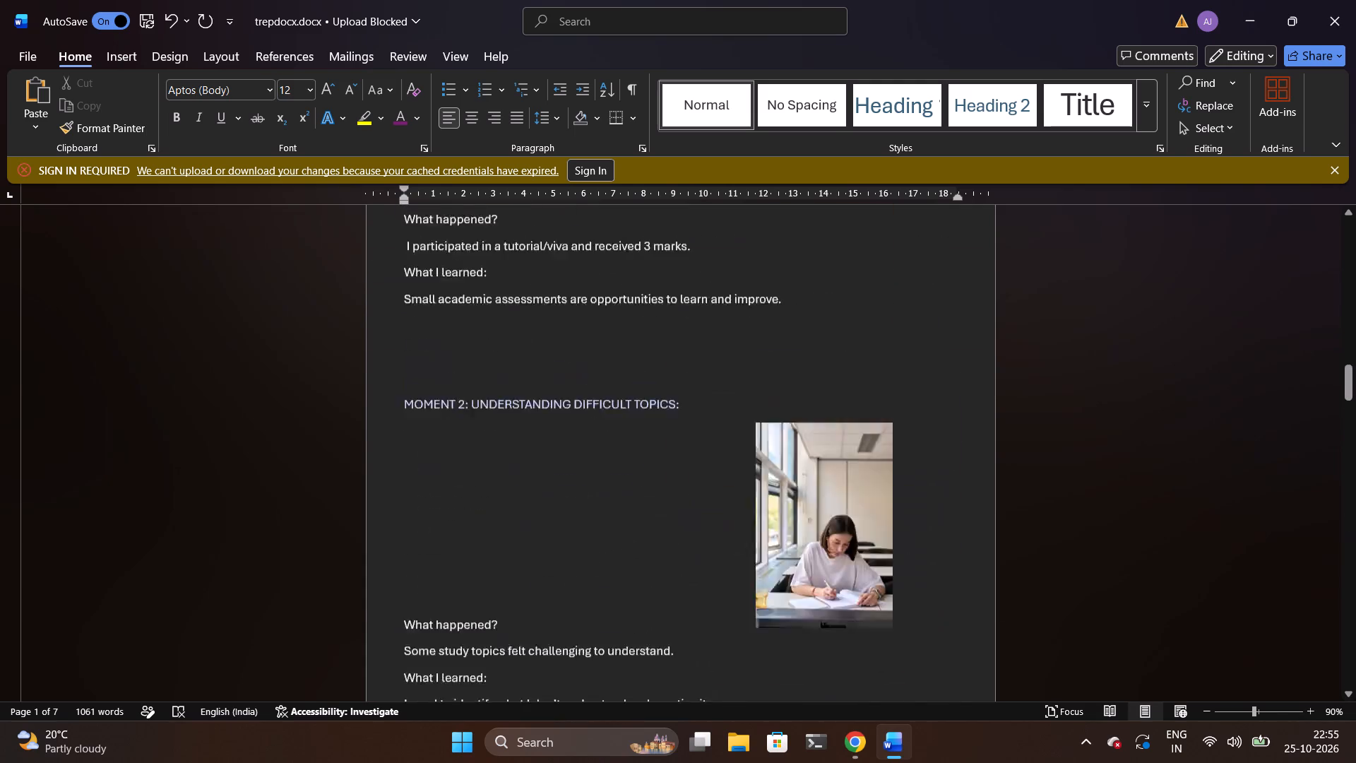
{"action": "scroll", "coordinate": [870, 307], "scroll_direction": "up", "scroll_amount": 6}
{"action": "scroll", "coordinate": [870, 307], "scroll_direction": "up", "scroll_amount": 18}
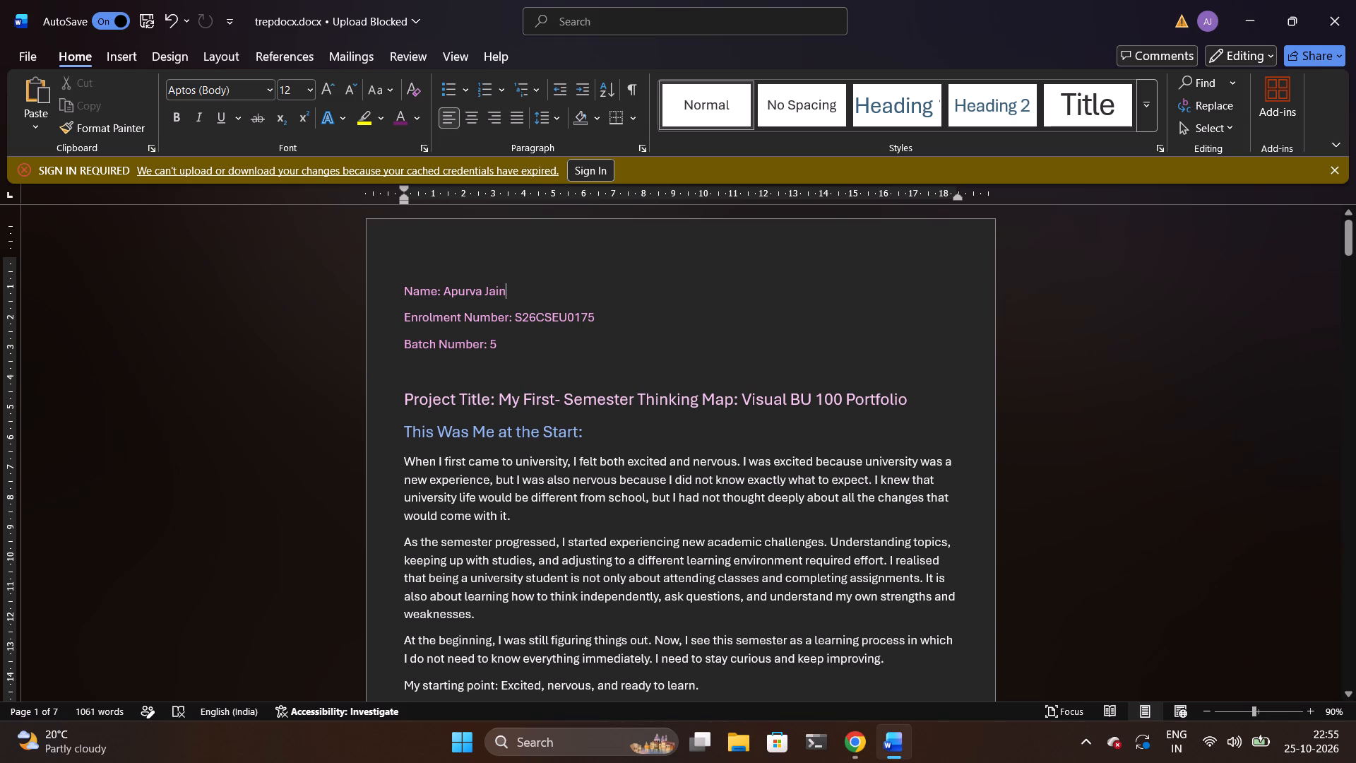
Add the line "Semester: 1" directly below the batch number line on the first page.
{"action": "left_click", "coordinate": [496, 350]}
{"action": "key", "text": "Return"}
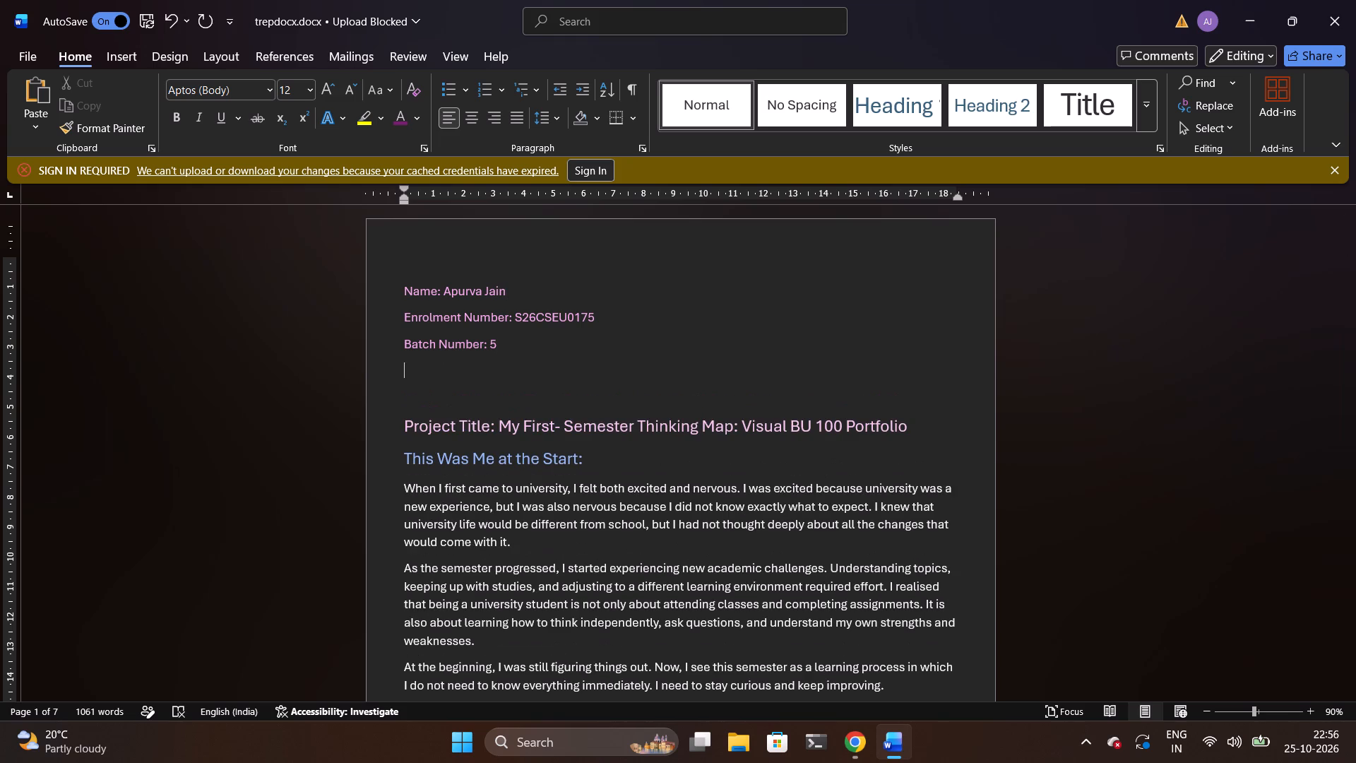
{"action": "type", "text": "SE"}
{"action": "key", "text": "BackSpace"}
{"action": "type", "text": "emester"}
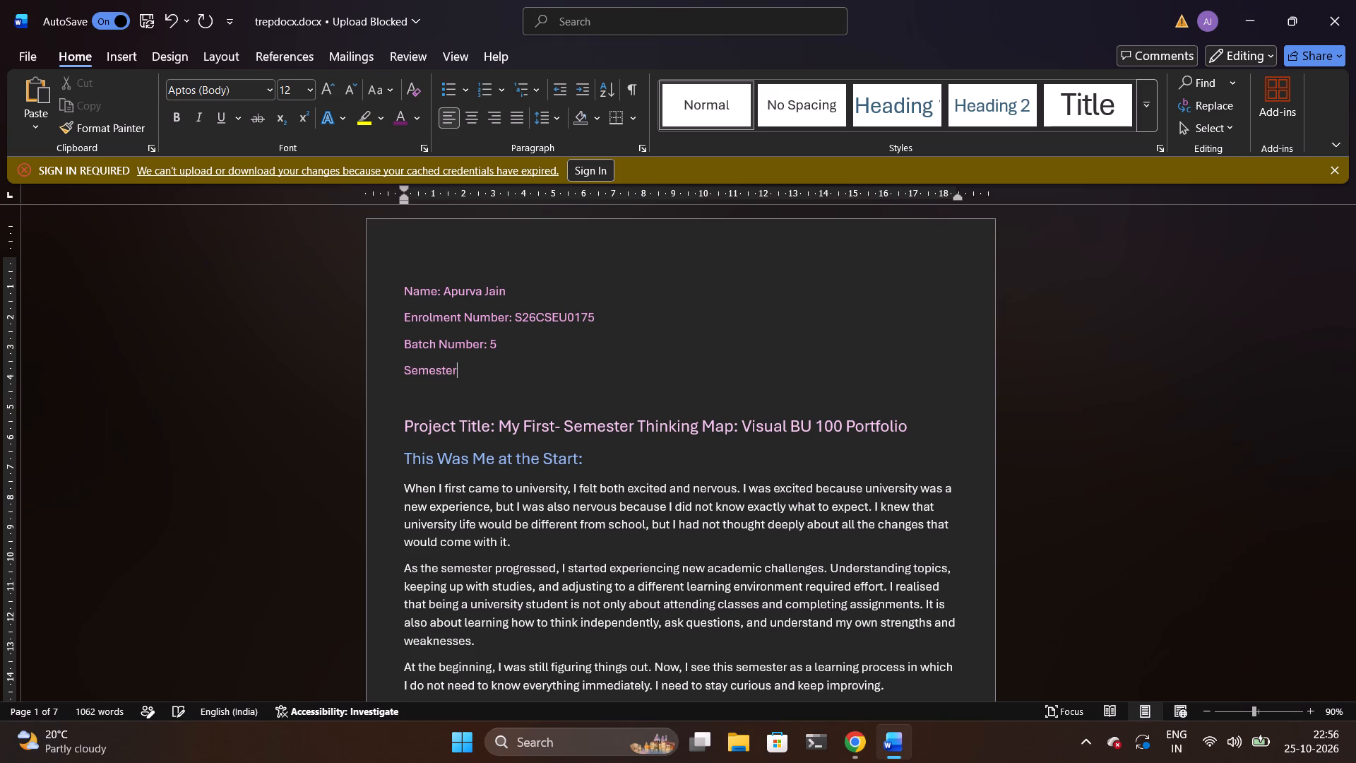
{"action": "key", "text": "shift+colon"}
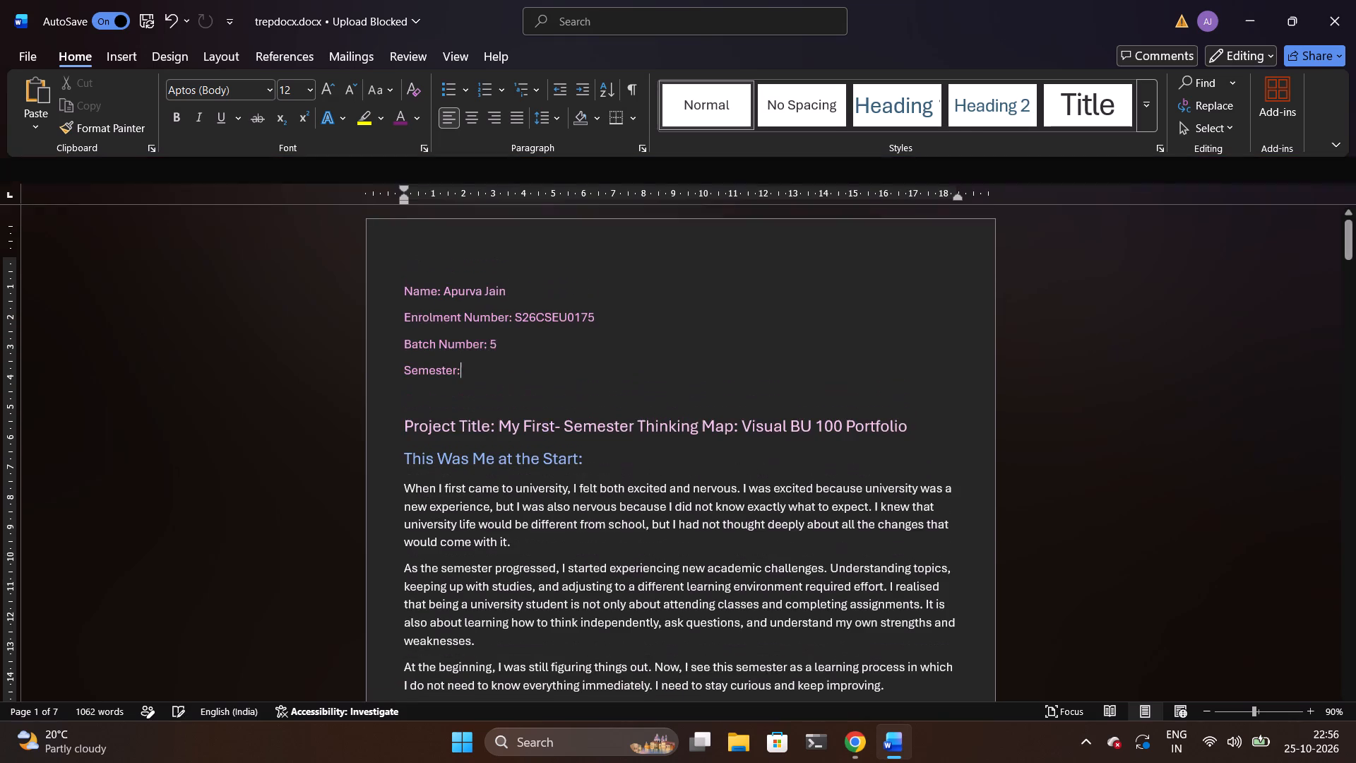
{"action": "key", "text": "space"}
{"action": "type", "text": "1"}
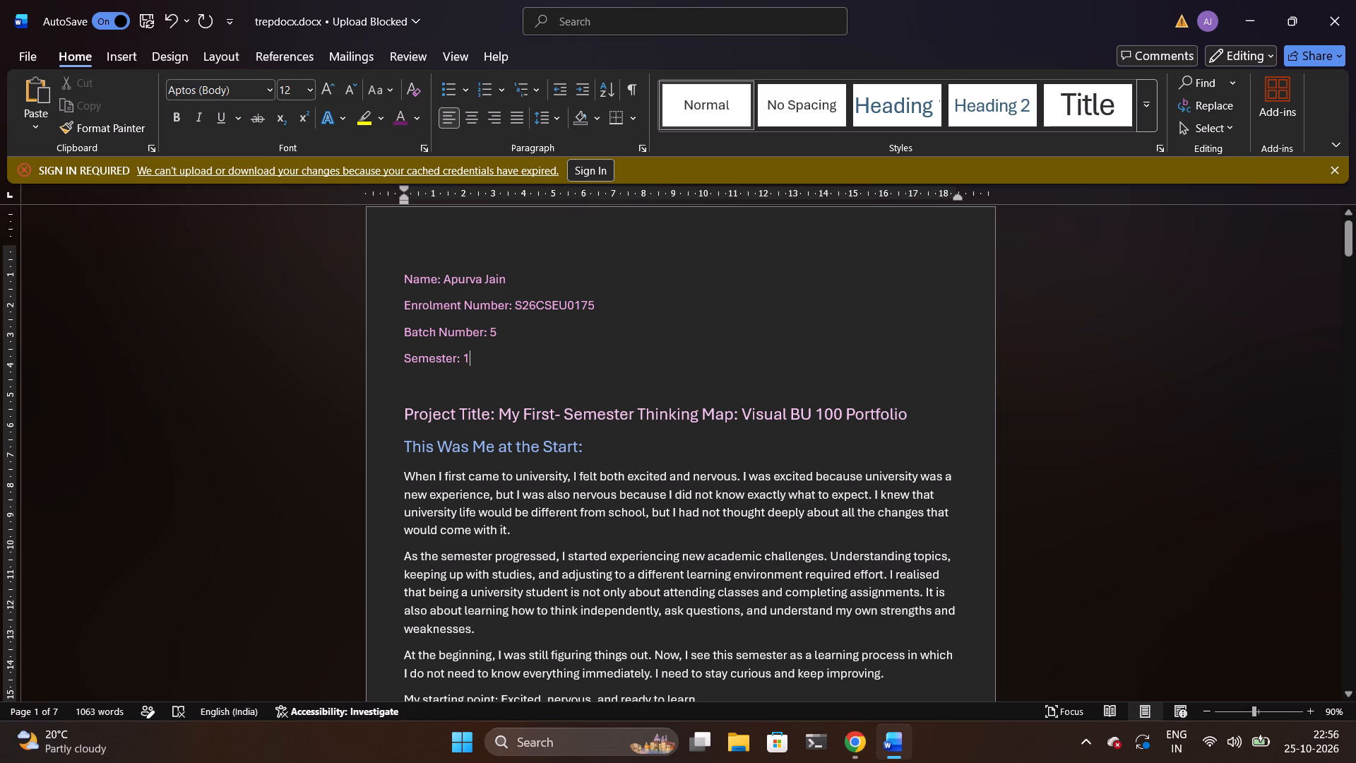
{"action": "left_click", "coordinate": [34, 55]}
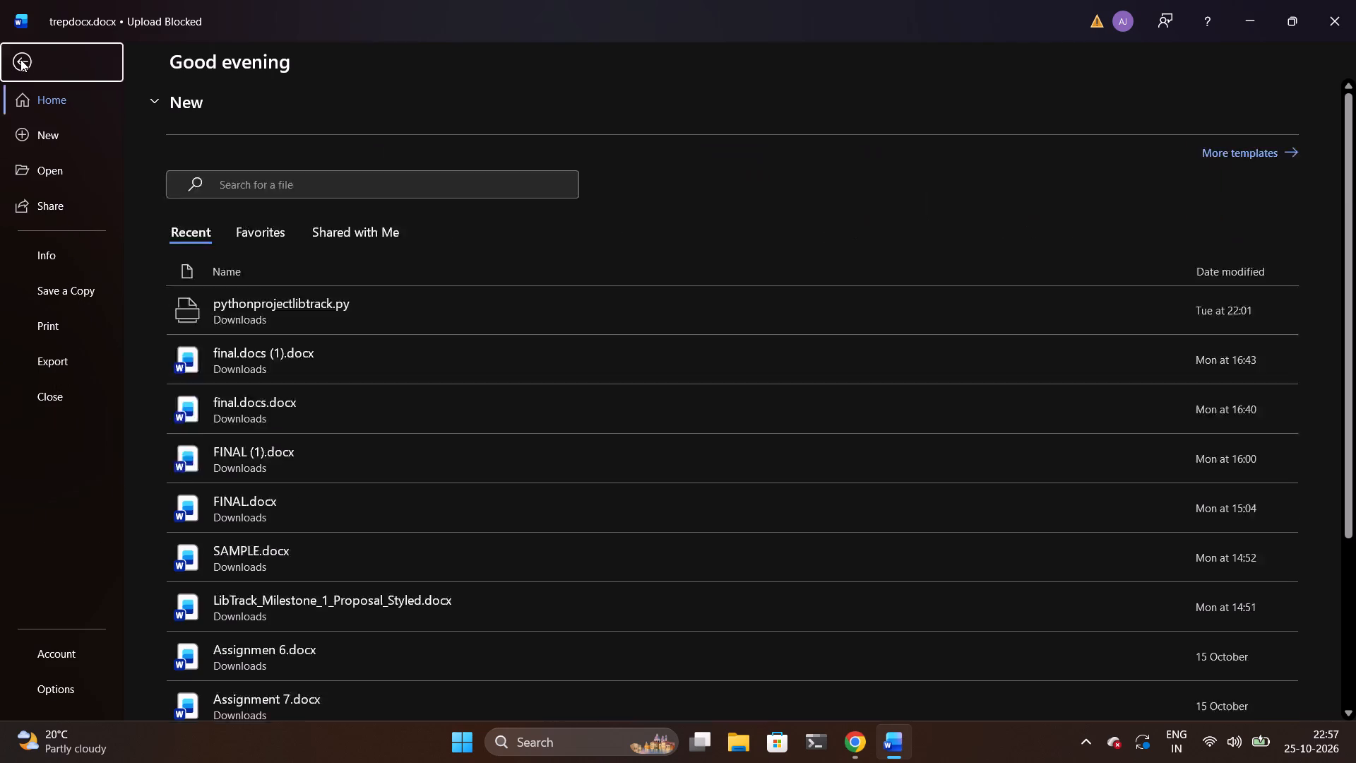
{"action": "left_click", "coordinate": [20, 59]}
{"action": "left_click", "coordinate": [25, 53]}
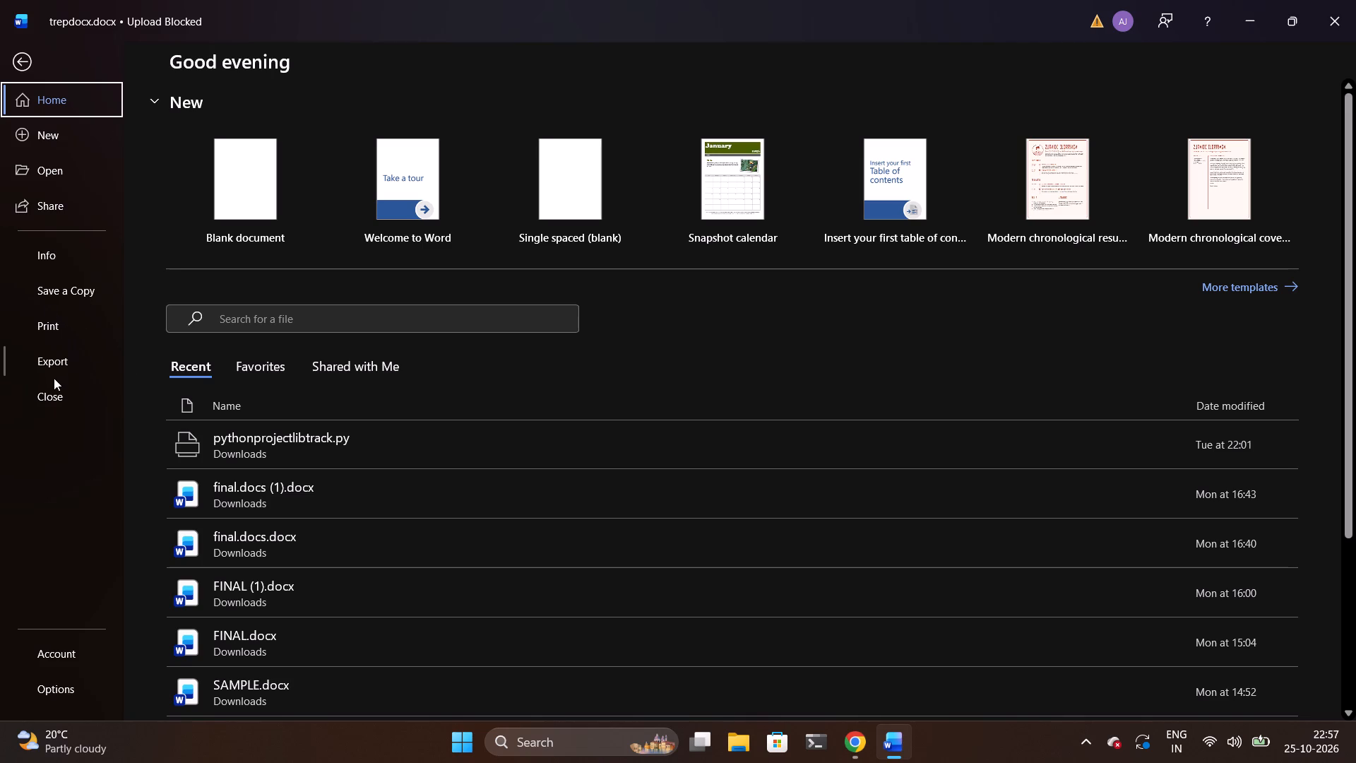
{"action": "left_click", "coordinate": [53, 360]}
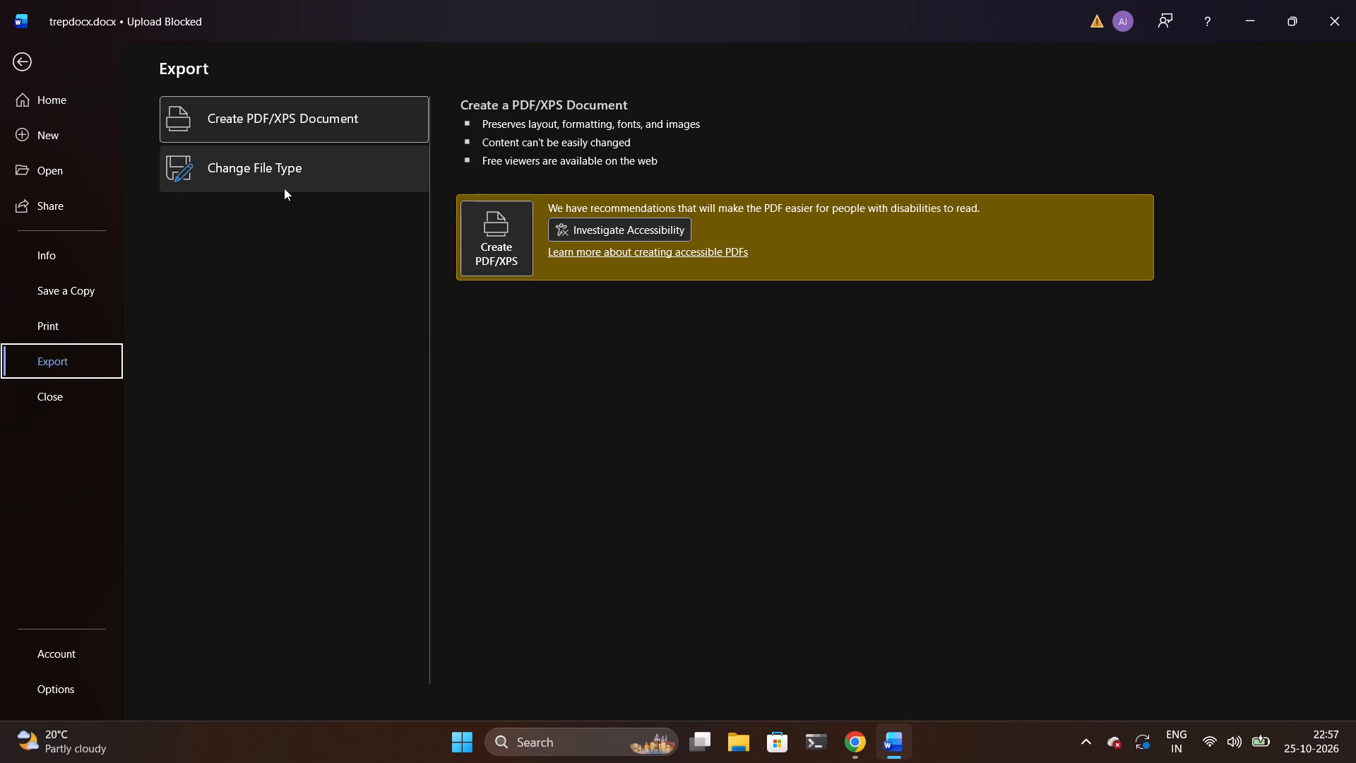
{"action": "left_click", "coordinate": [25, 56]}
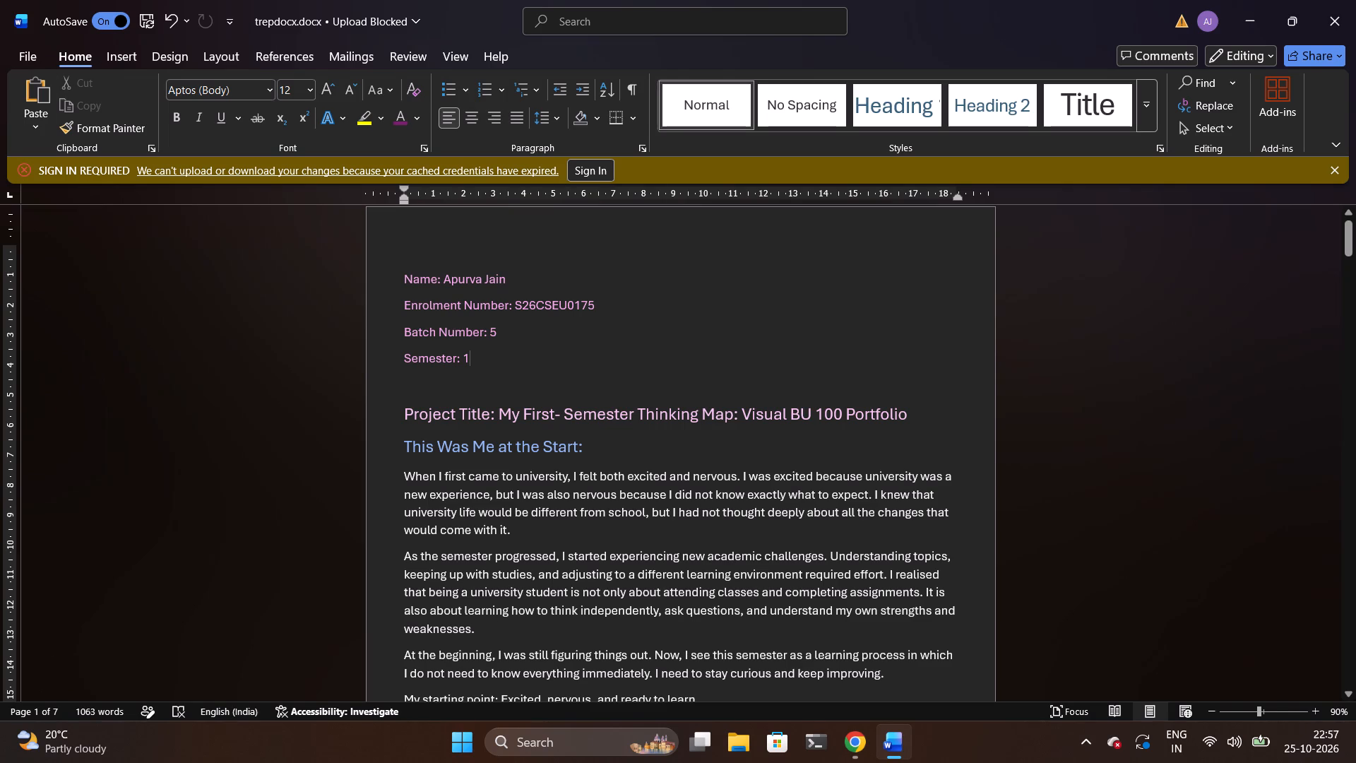
Read through the document's sections from the first page to MY NEXT STEP, checking text and picture placement.
{"action": "scroll", "coordinate": [139, 254], "scroll_direction": "down", "scroll_amount": 20}
{"action": "scroll", "coordinate": [139, 254], "scroll_direction": "down", "scroll_amount": 1}
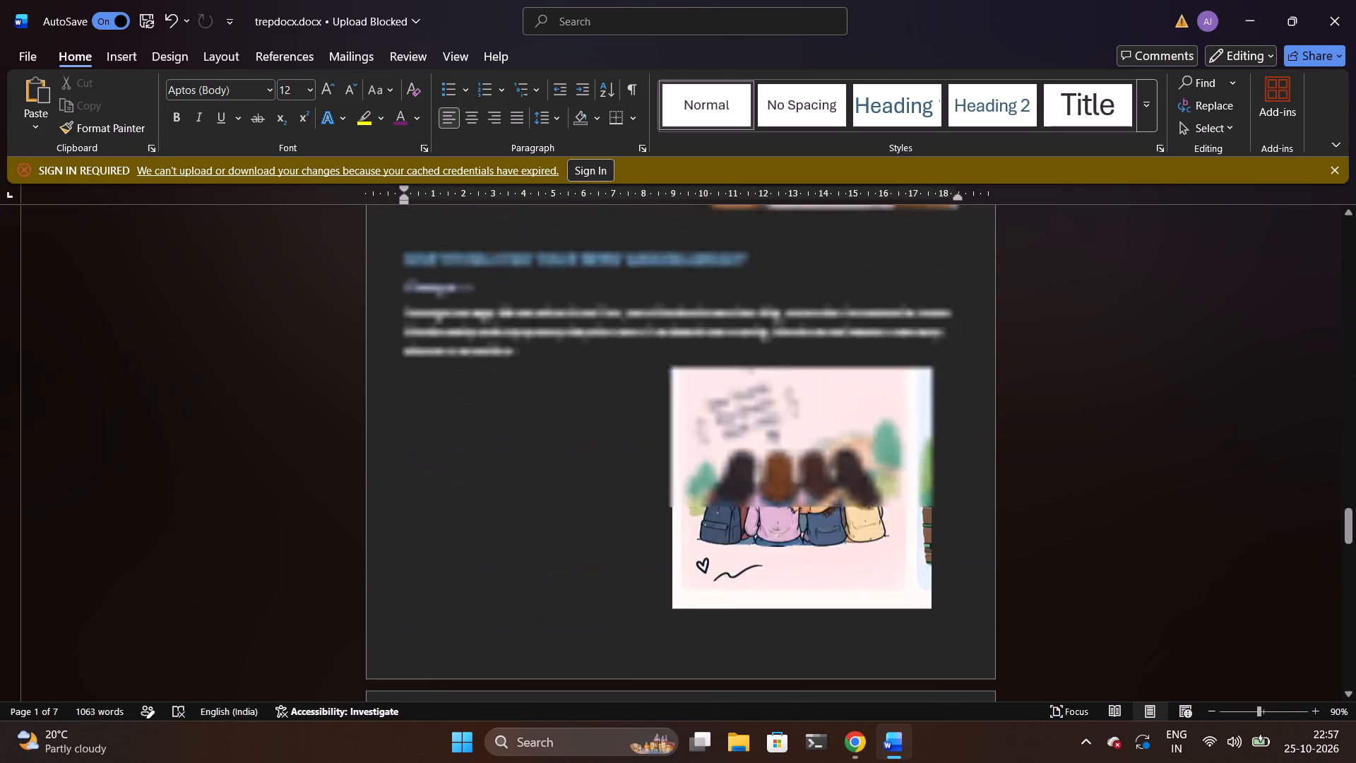
{"action": "scroll", "coordinate": [139, 254], "scroll_direction": "down", "scroll_amount": 3}
{"action": "scroll", "coordinate": [139, 254], "scroll_direction": "up", "scroll_amount": 1}
{"action": "scroll", "coordinate": [139, 254], "scroll_direction": "down", "scroll_amount": 1}
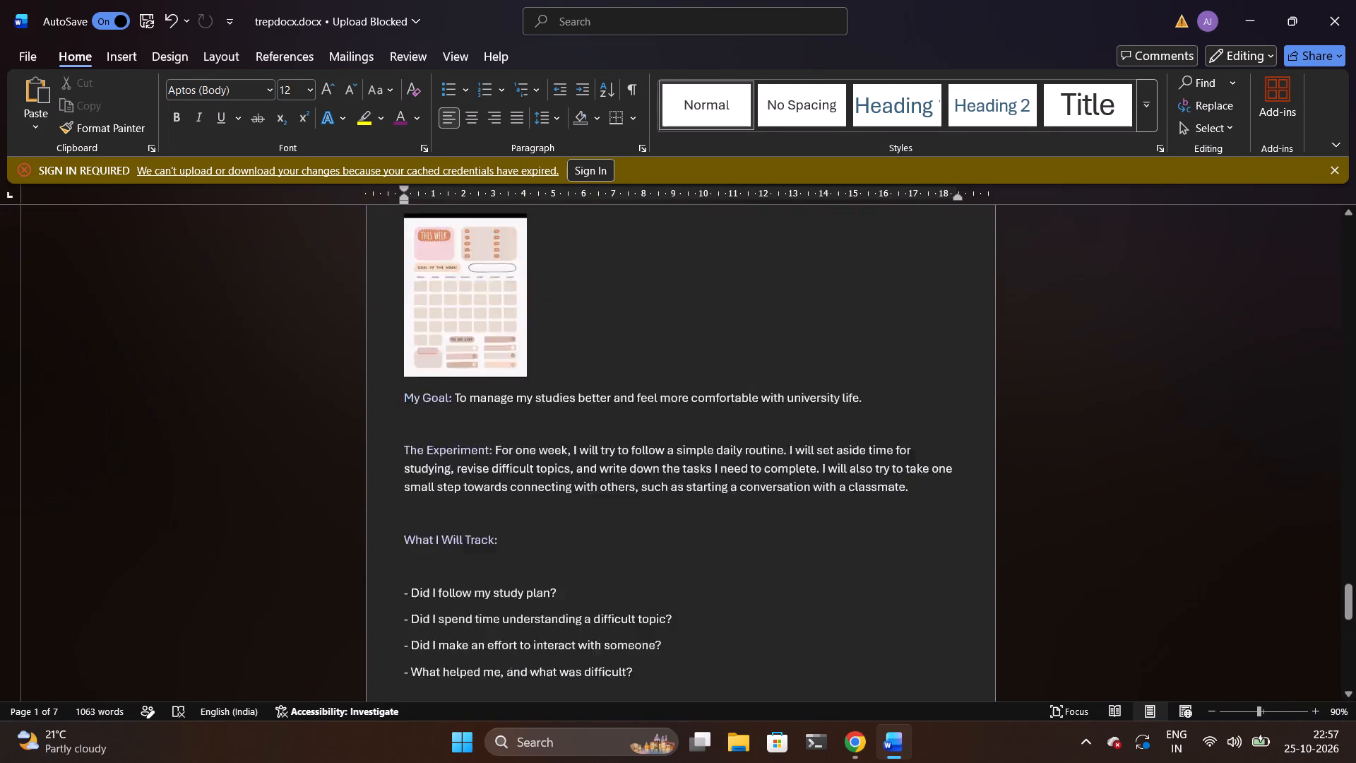
{"action": "scroll", "coordinate": [139, 254], "scroll_direction": "down", "scroll_amount": 2}
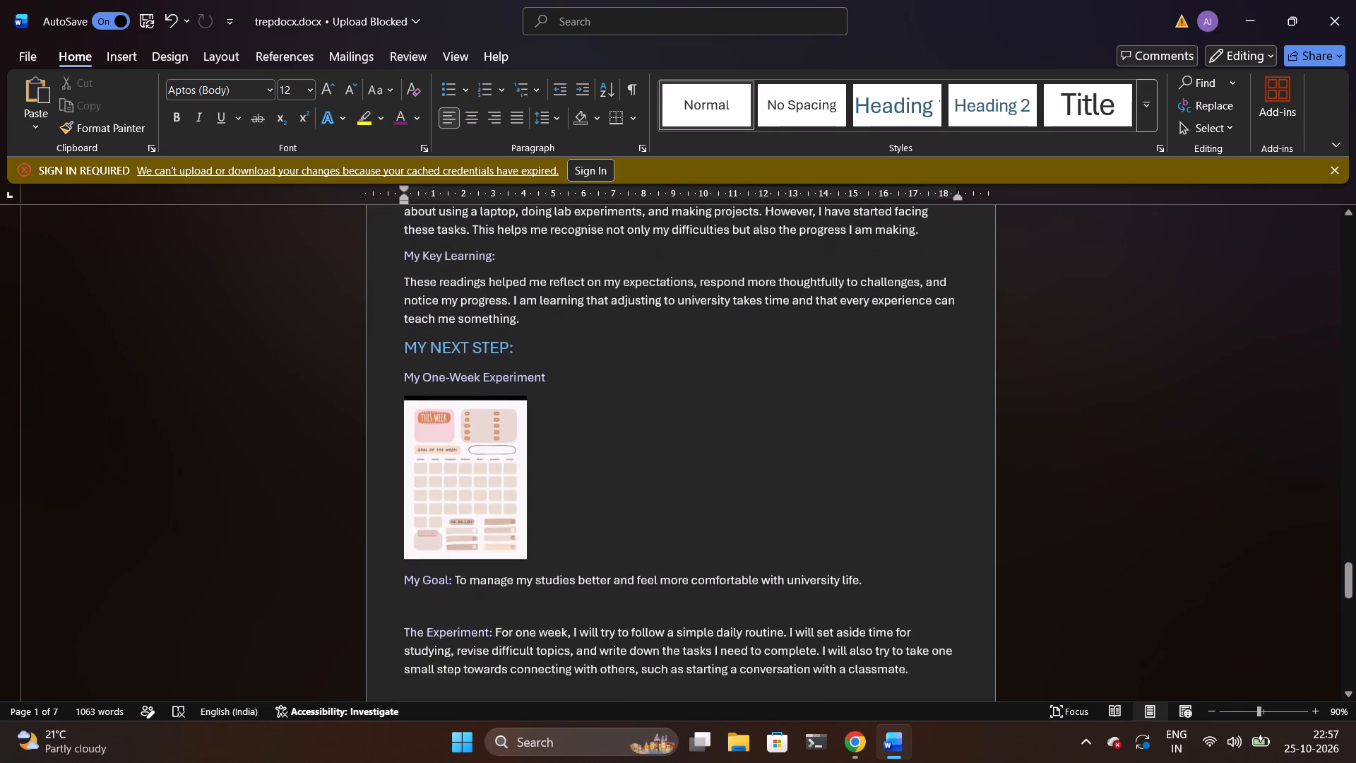
{"action": "scroll", "coordinate": [139, 254], "scroll_direction": "down", "scroll_amount": 3}
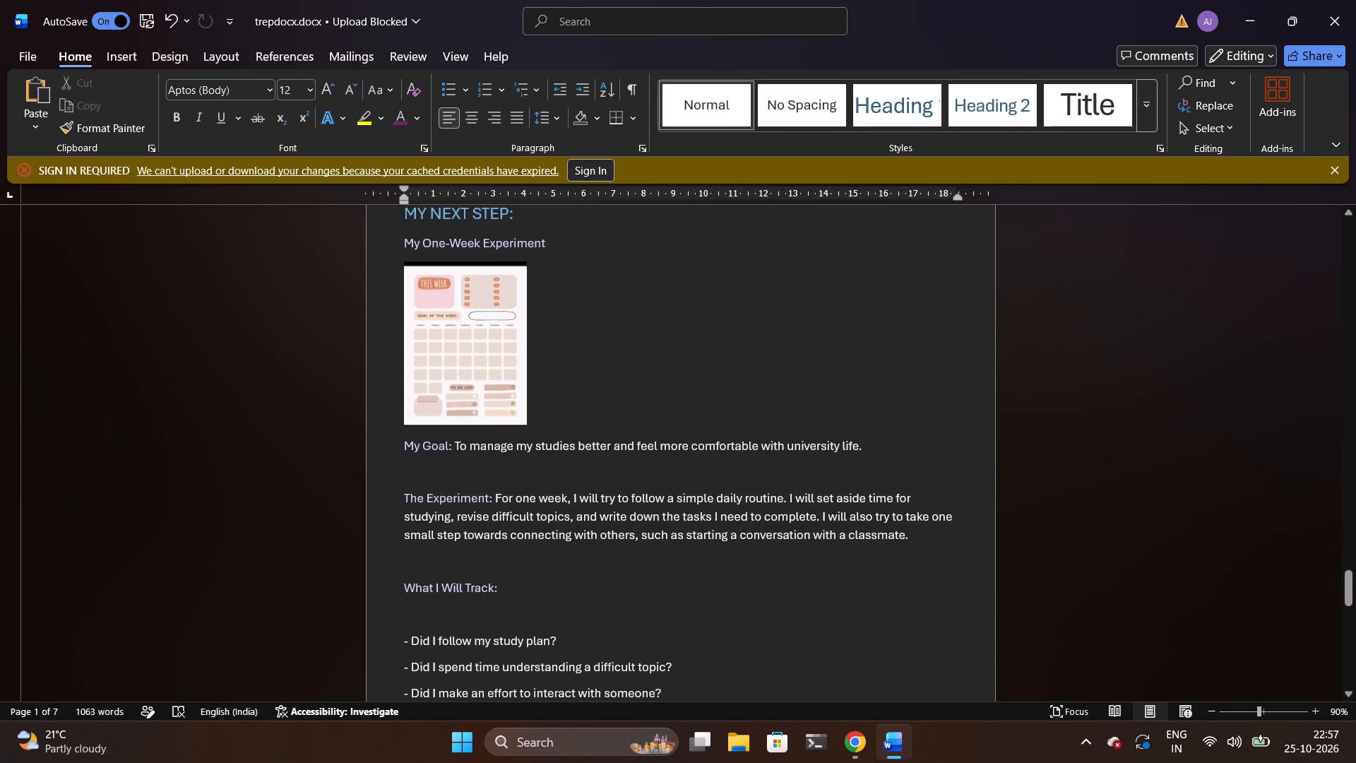
{"action": "scroll", "coordinate": [139, 254], "scroll_direction": "down", "scroll_amount": 1}
Examine the overall page layout of the final pages, including MY NEXT STEP and MY SEMESTER in ONE FRAME.
{"action": "scroll", "coordinate": [139, 254], "scroll_direction": "down", "scroll_amount": 3, "text": "ctrl"}
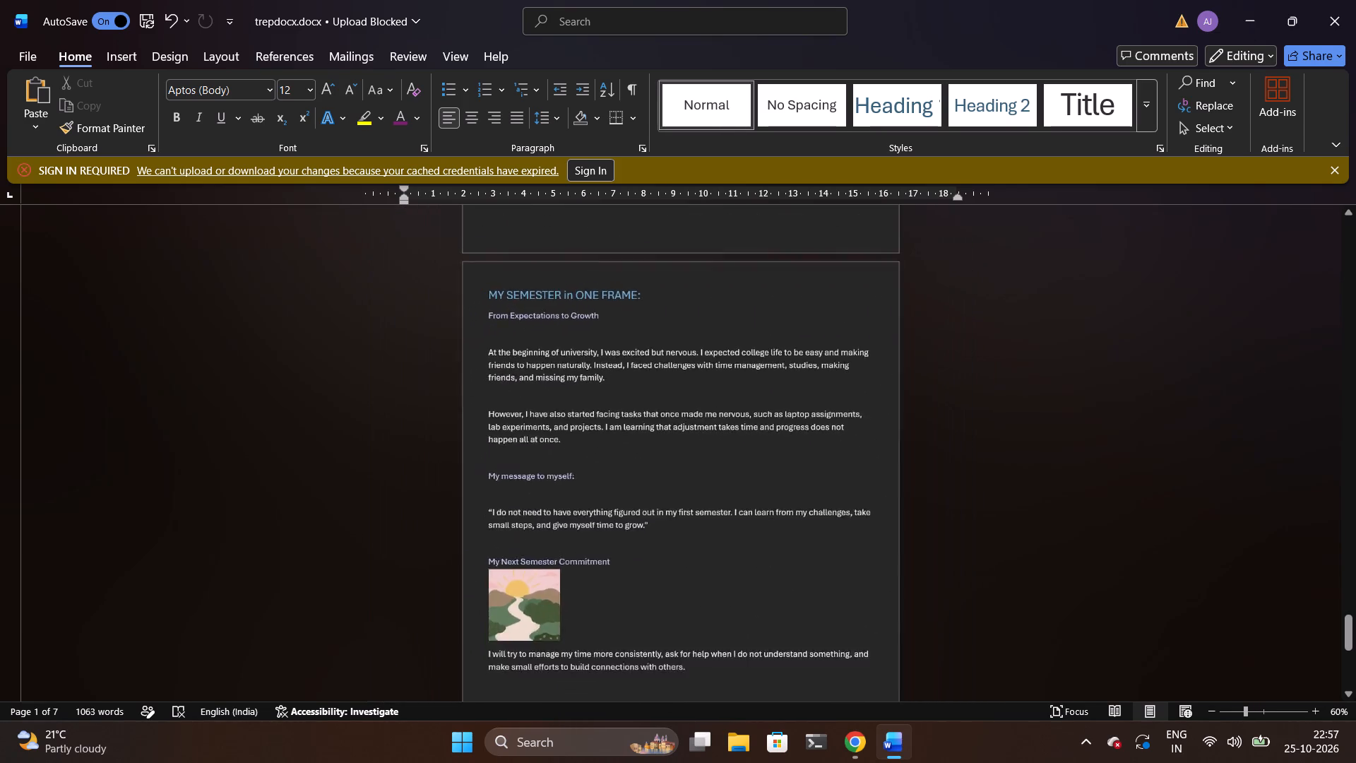
{"action": "scroll", "coordinate": [139, 254], "scroll_direction": "down", "scroll_amount": 2, "text": "ctrl"}
{"action": "scroll", "coordinate": [139, 254], "scroll_direction": "up", "scroll_amount": 1}
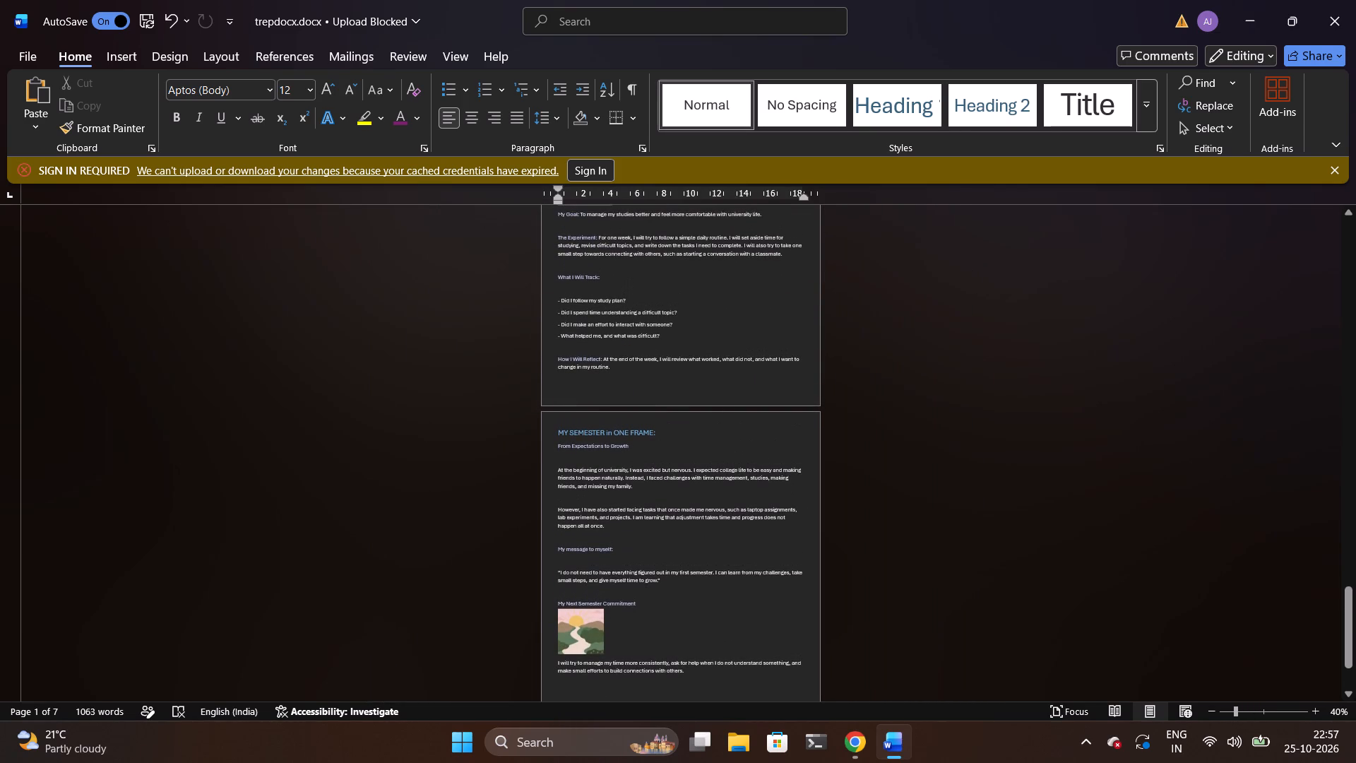
{"action": "scroll", "coordinate": [139, 254], "scroll_direction": "up", "scroll_amount": 1}
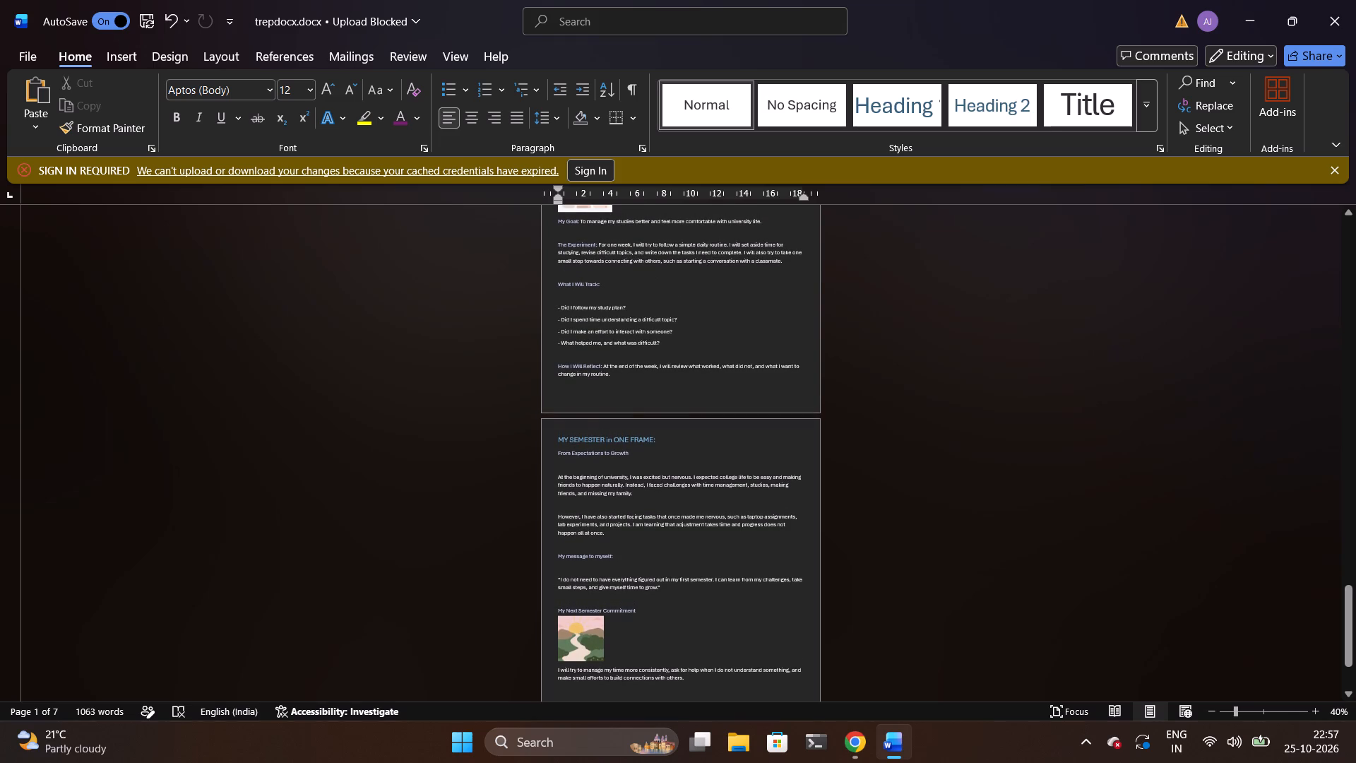
{"action": "scroll", "coordinate": [354, 384], "scroll_direction": "up", "scroll_amount": 2}
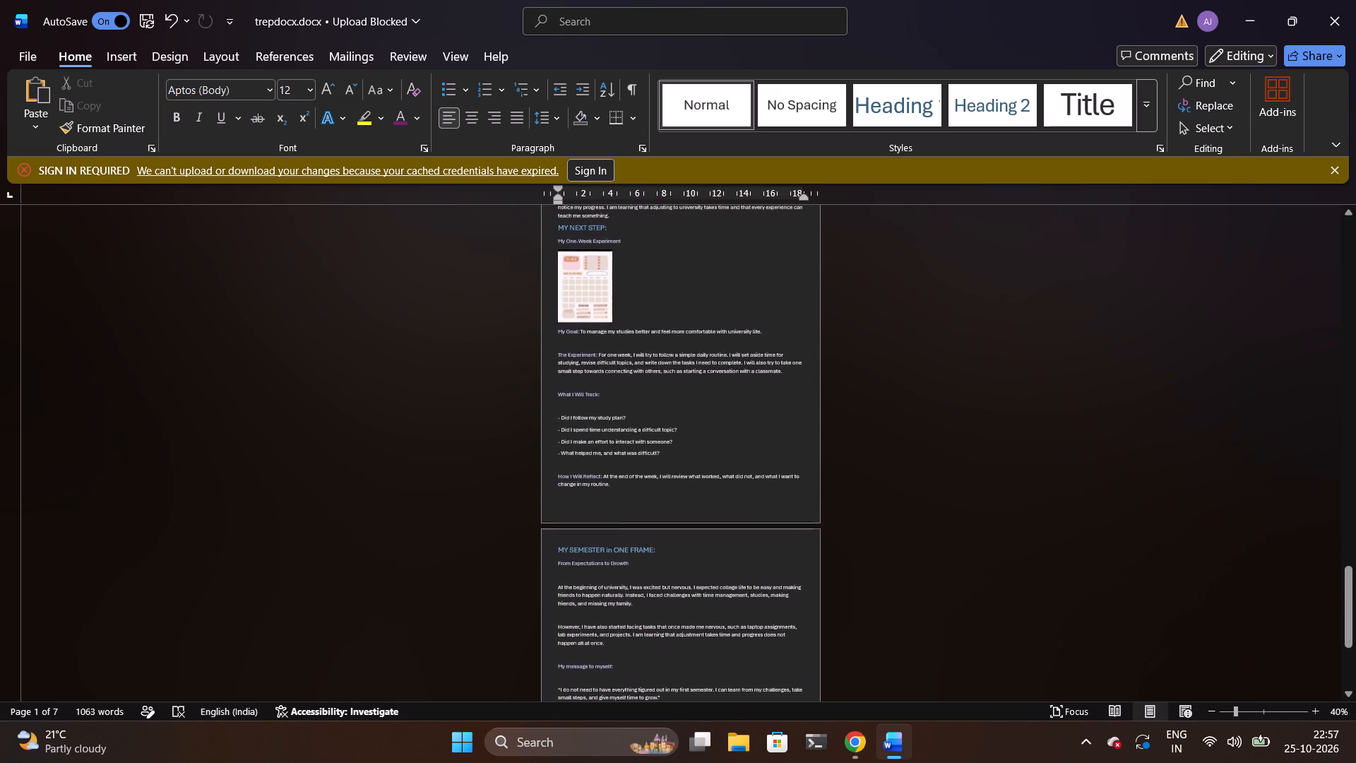
{"action": "scroll", "coordinate": [354, 384], "scroll_direction": "up", "scroll_amount": 1}
{"action": "scroll", "coordinate": [354, 384], "scroll_direction": "down", "scroll_amount": 2}
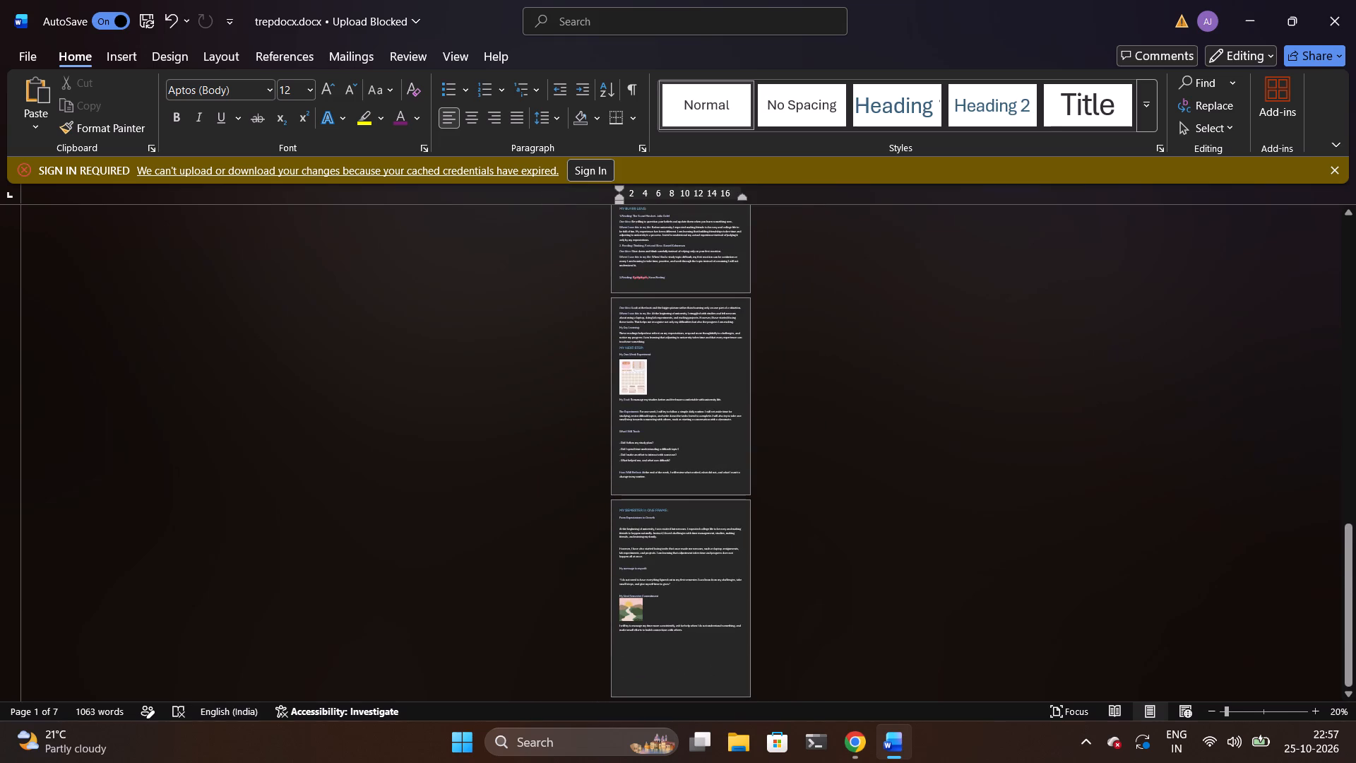
{"action": "scroll", "coordinate": [354, 384], "scroll_direction": "up", "scroll_amount": 1, "text": "ctrl"}
{"action": "scroll", "coordinate": [354, 384], "scroll_direction": "down", "scroll_amount": 1}
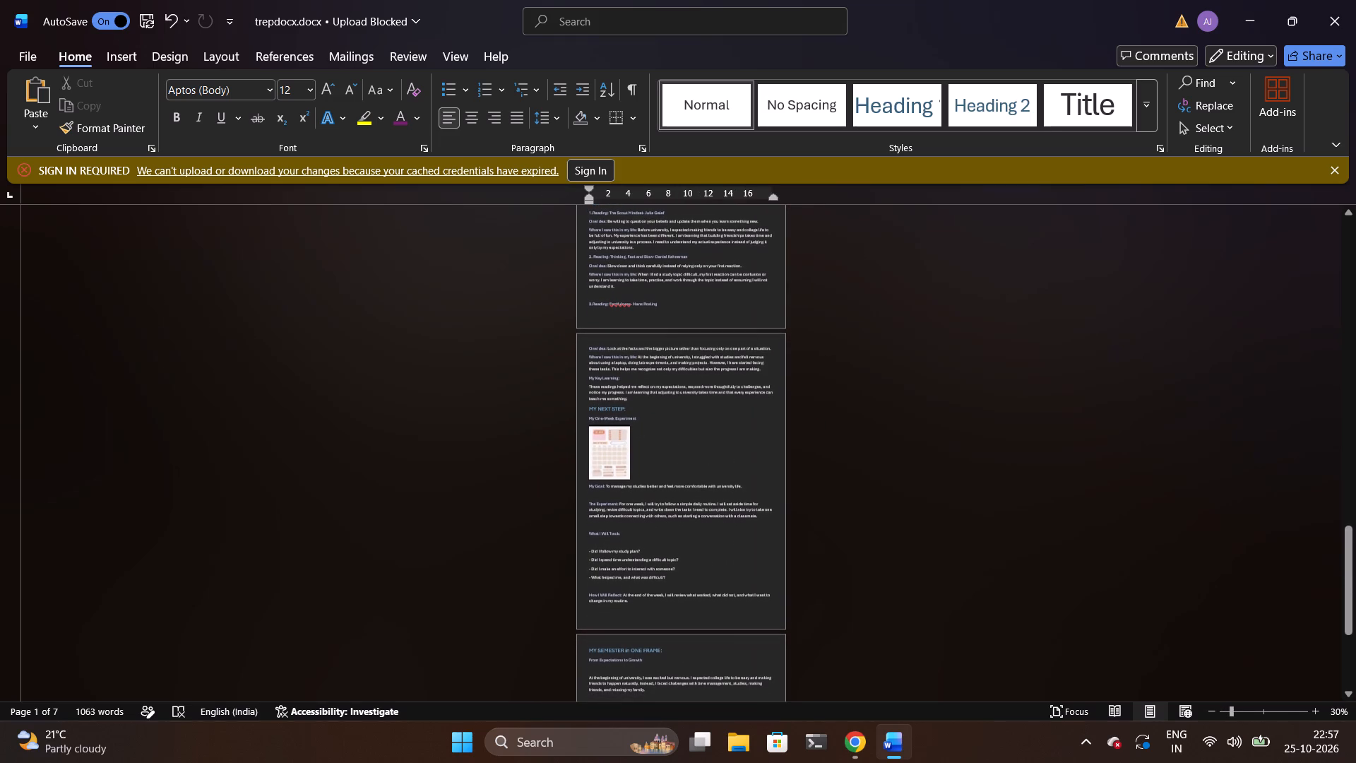
{"action": "scroll", "coordinate": [549, 491], "scroll_direction": "down", "scroll_amount": 2}
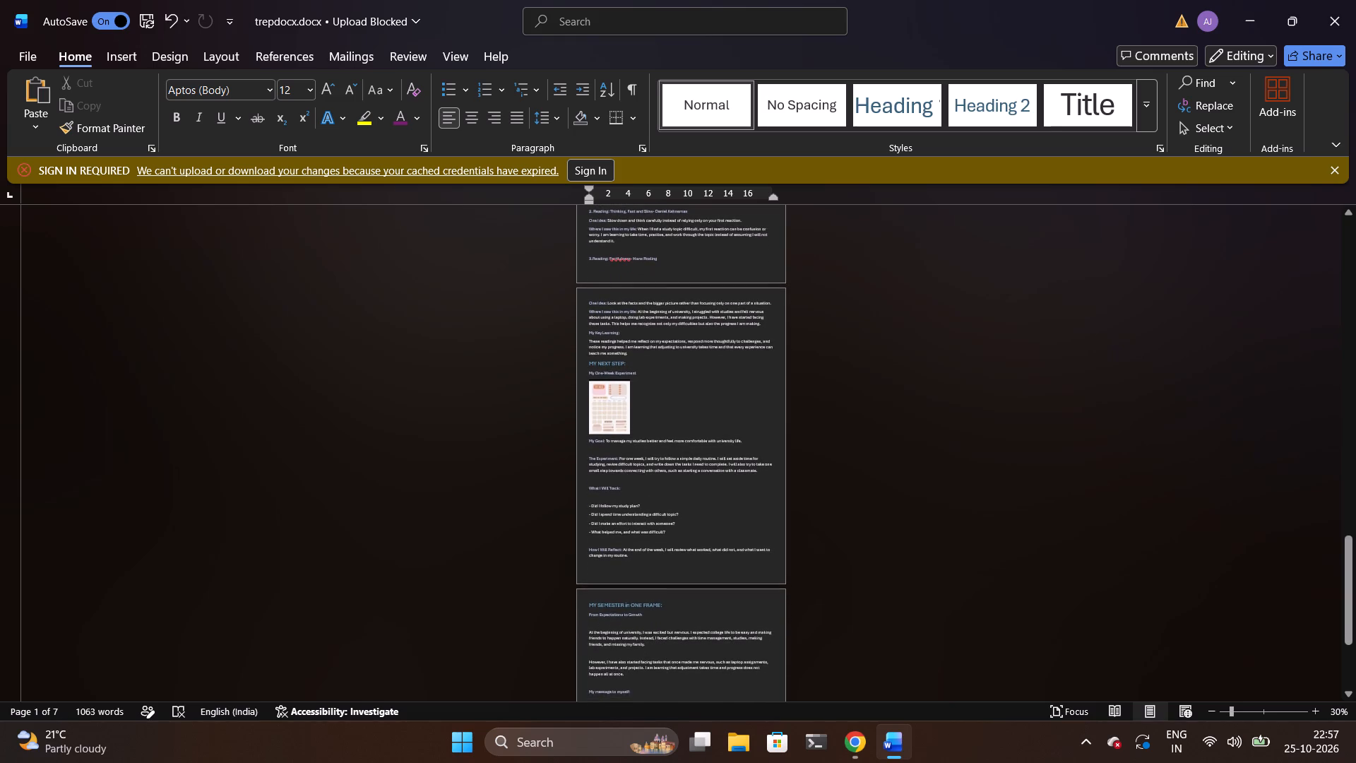
{"action": "scroll", "coordinate": [549, 491], "scroll_direction": "down", "scroll_amount": 1}
{"action": "scroll", "coordinate": [537, 395], "scroll_direction": "down", "scroll_amount": 2}
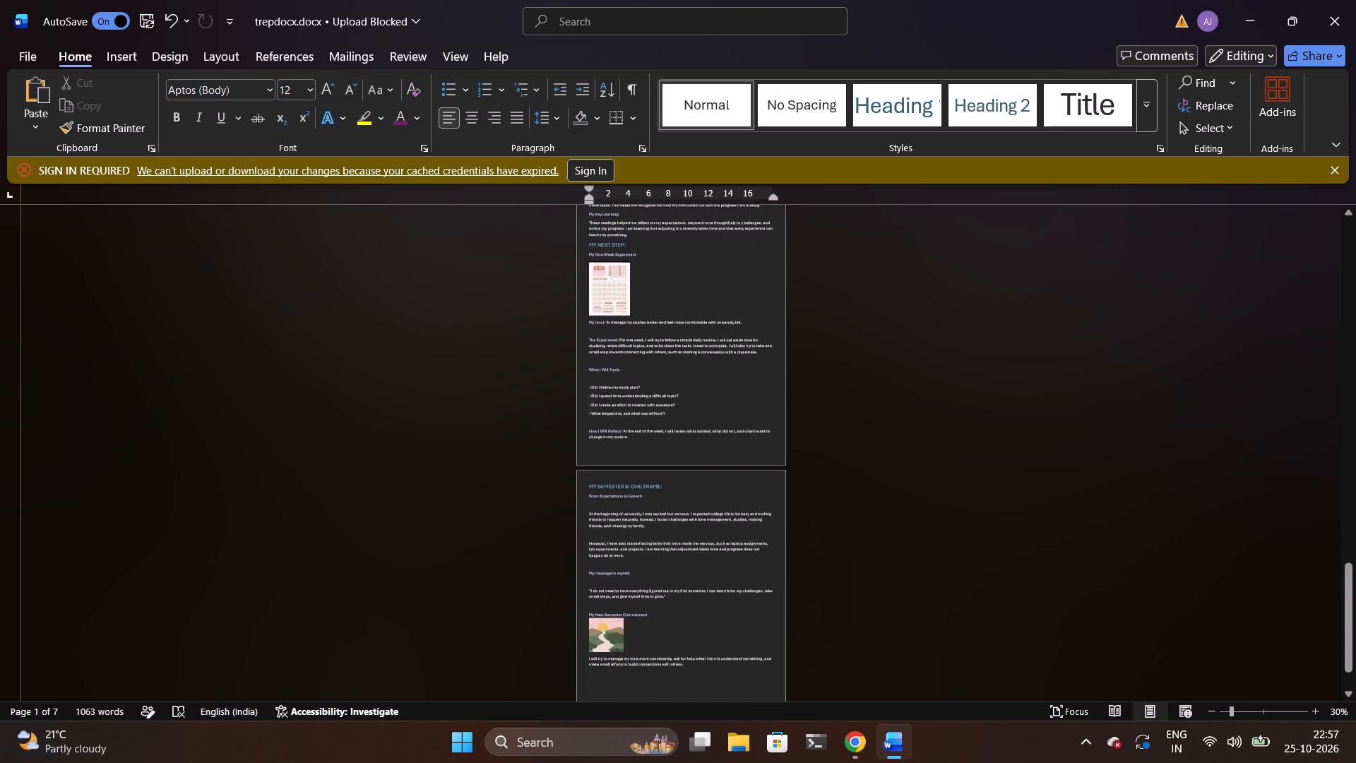
{"action": "scroll", "coordinate": [537, 395], "scroll_direction": "down", "scroll_amount": 2}
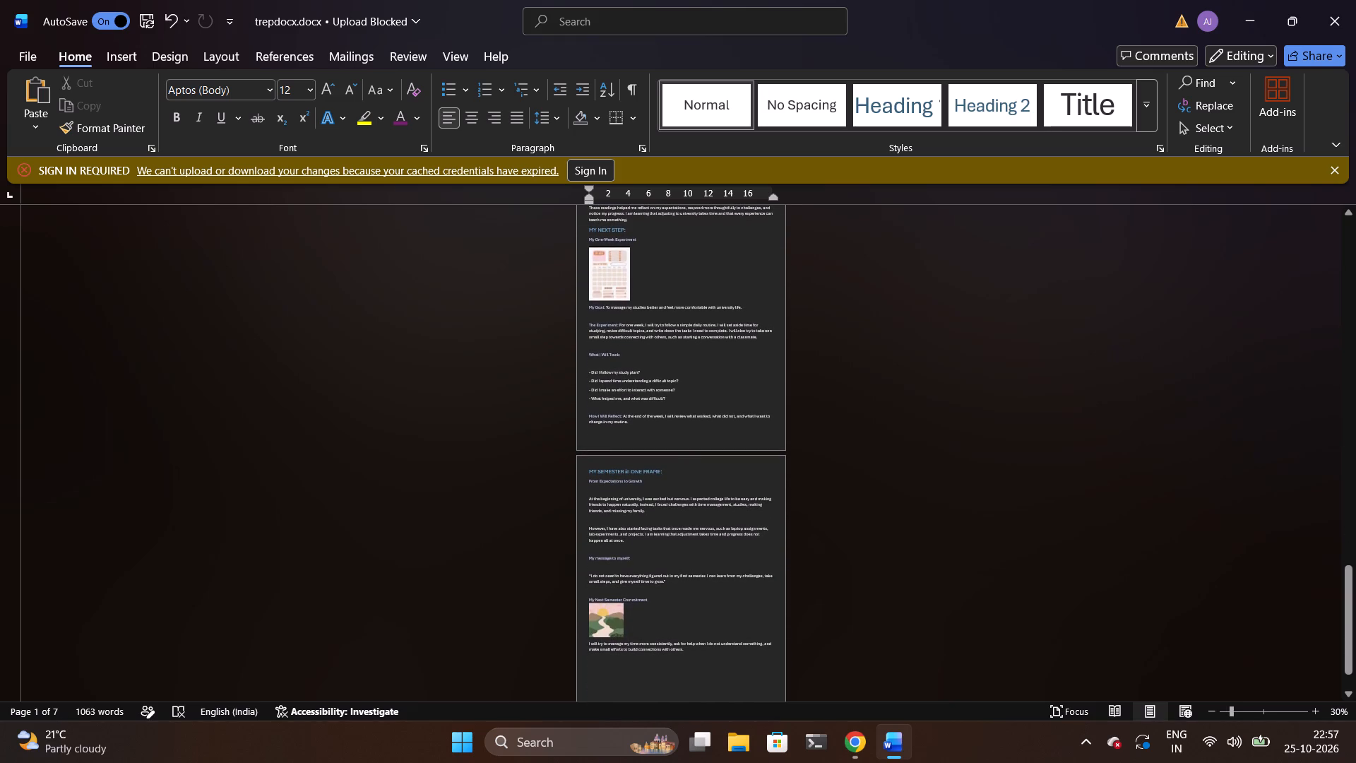
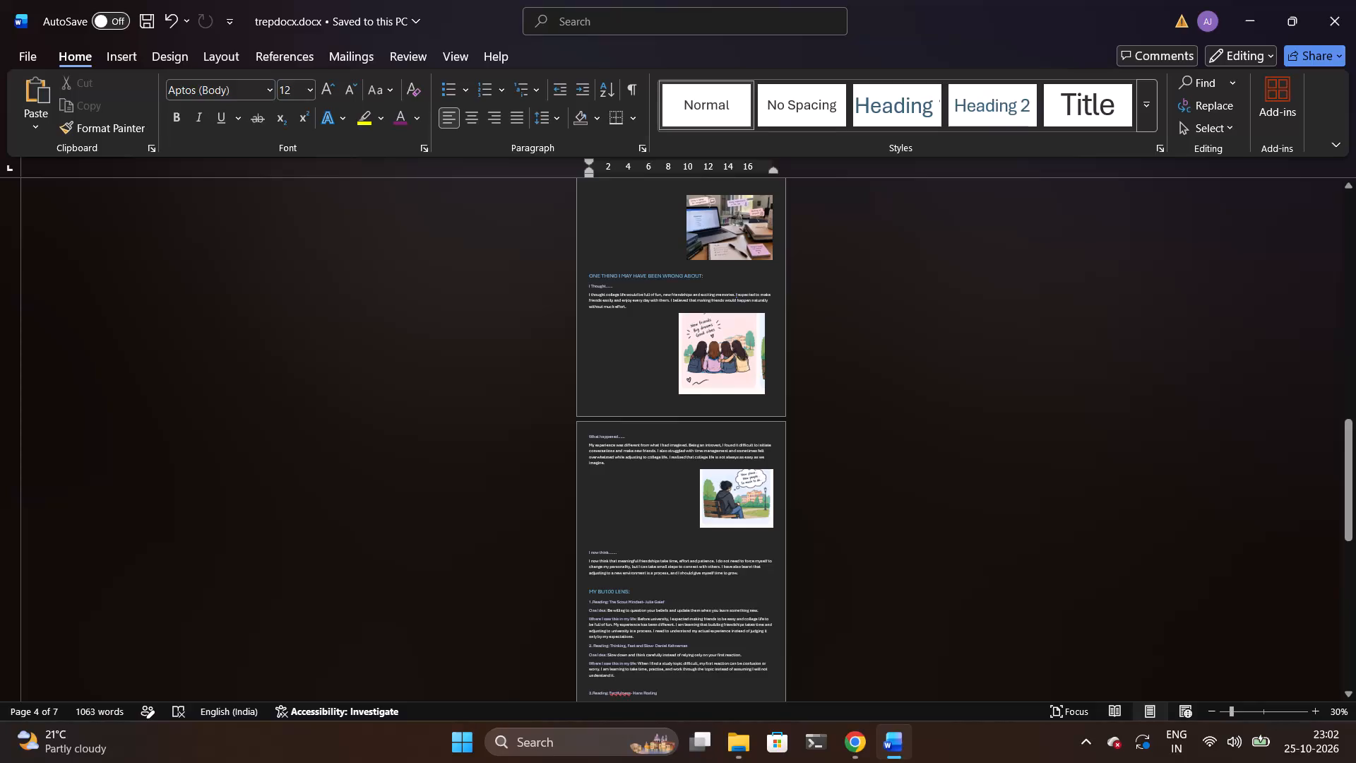
Start saving a copy of the document as a PDF and name the file trep.pdf.
{"action": "left_click", "coordinate": [42, 52]}
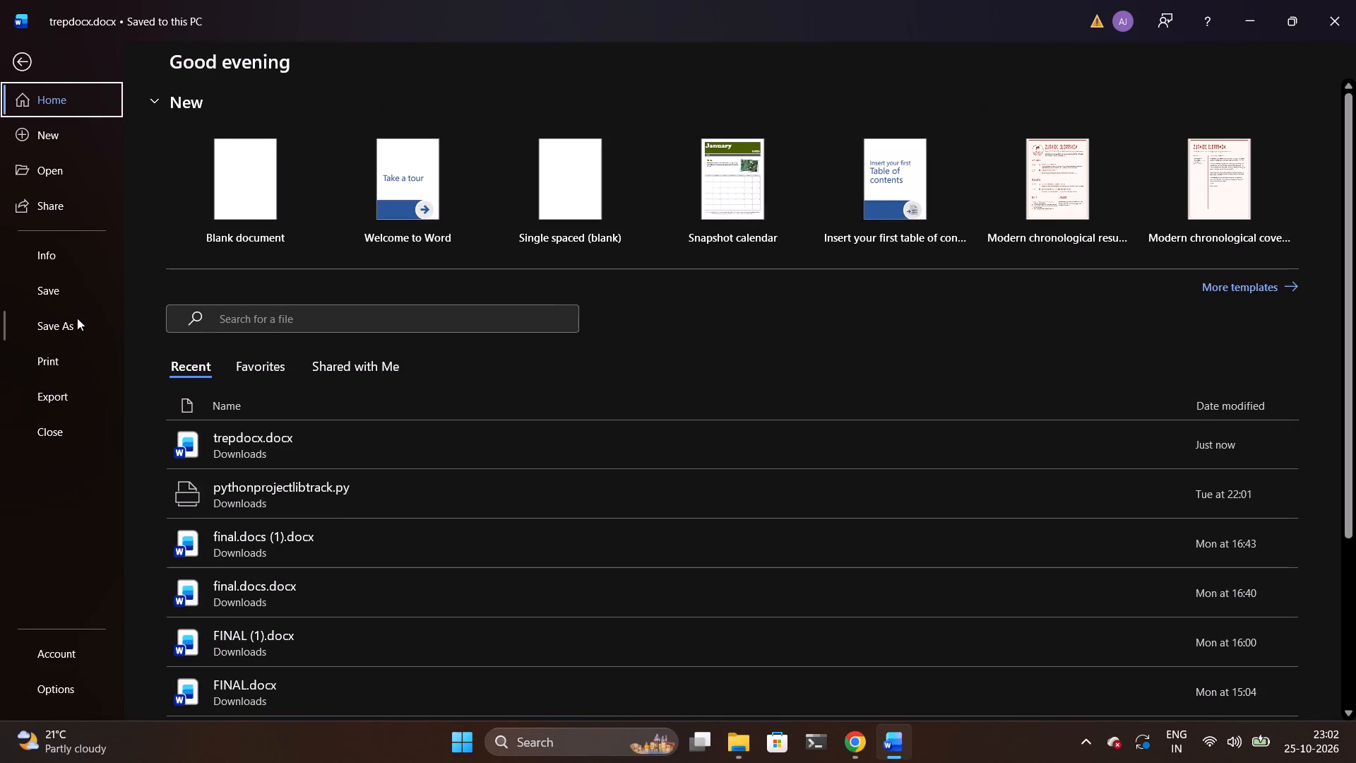
{"action": "left_click", "coordinate": [76, 324]}
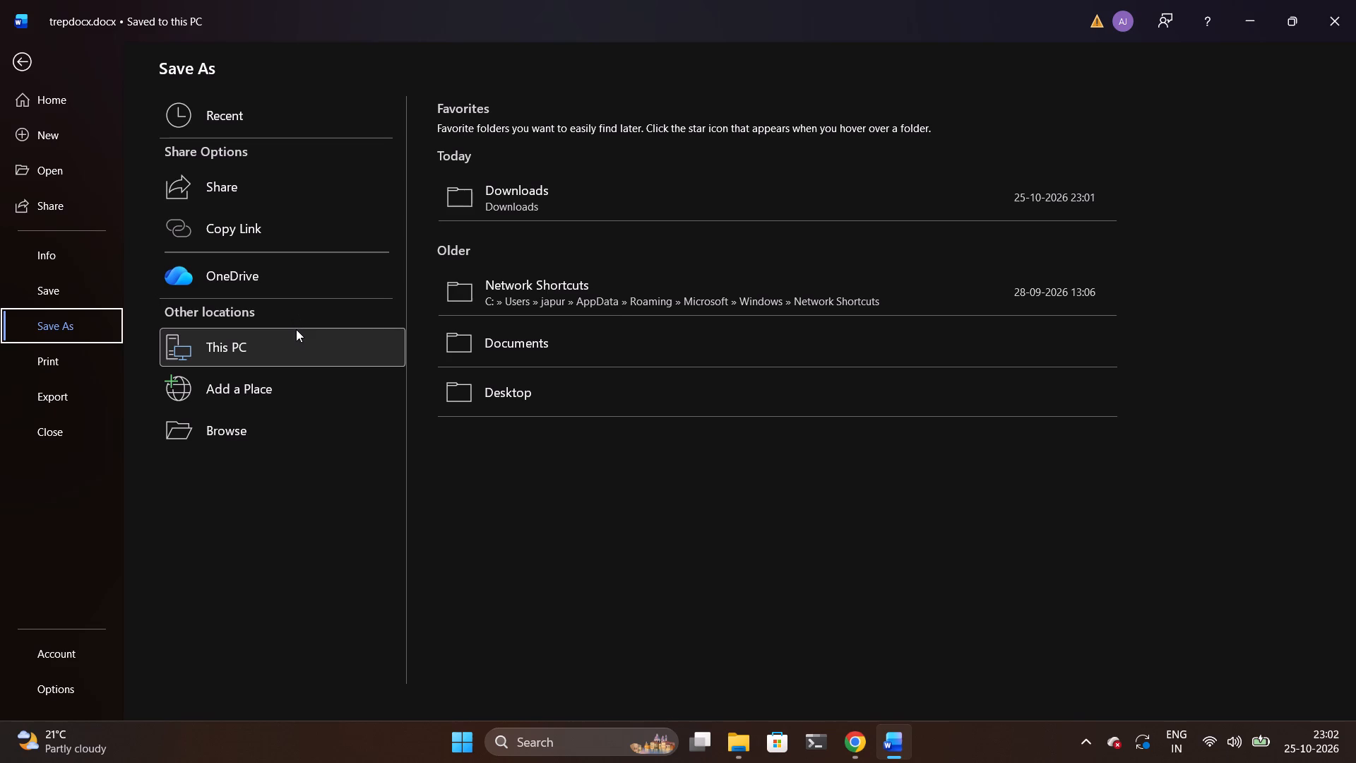
{"action": "left_click", "coordinate": [278, 342]}
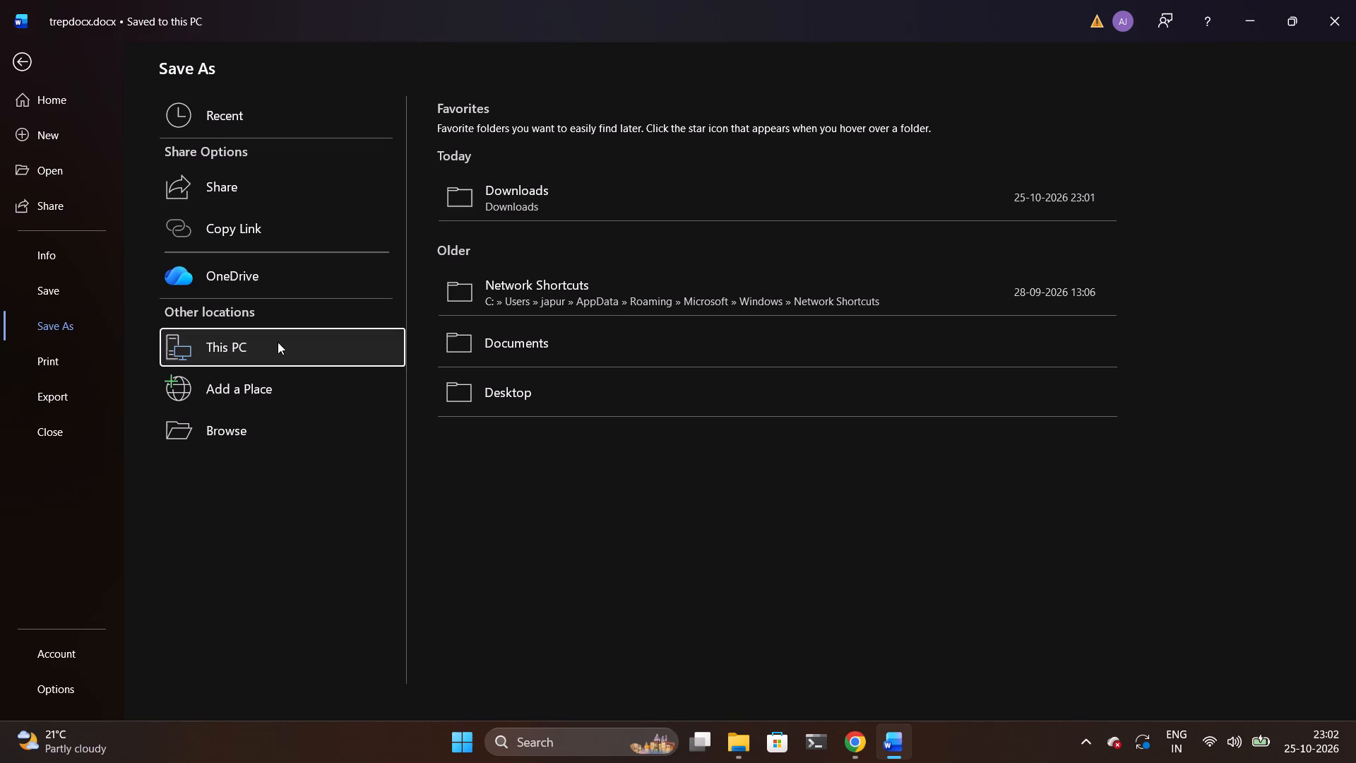
{"action": "left_click", "coordinate": [254, 429]}
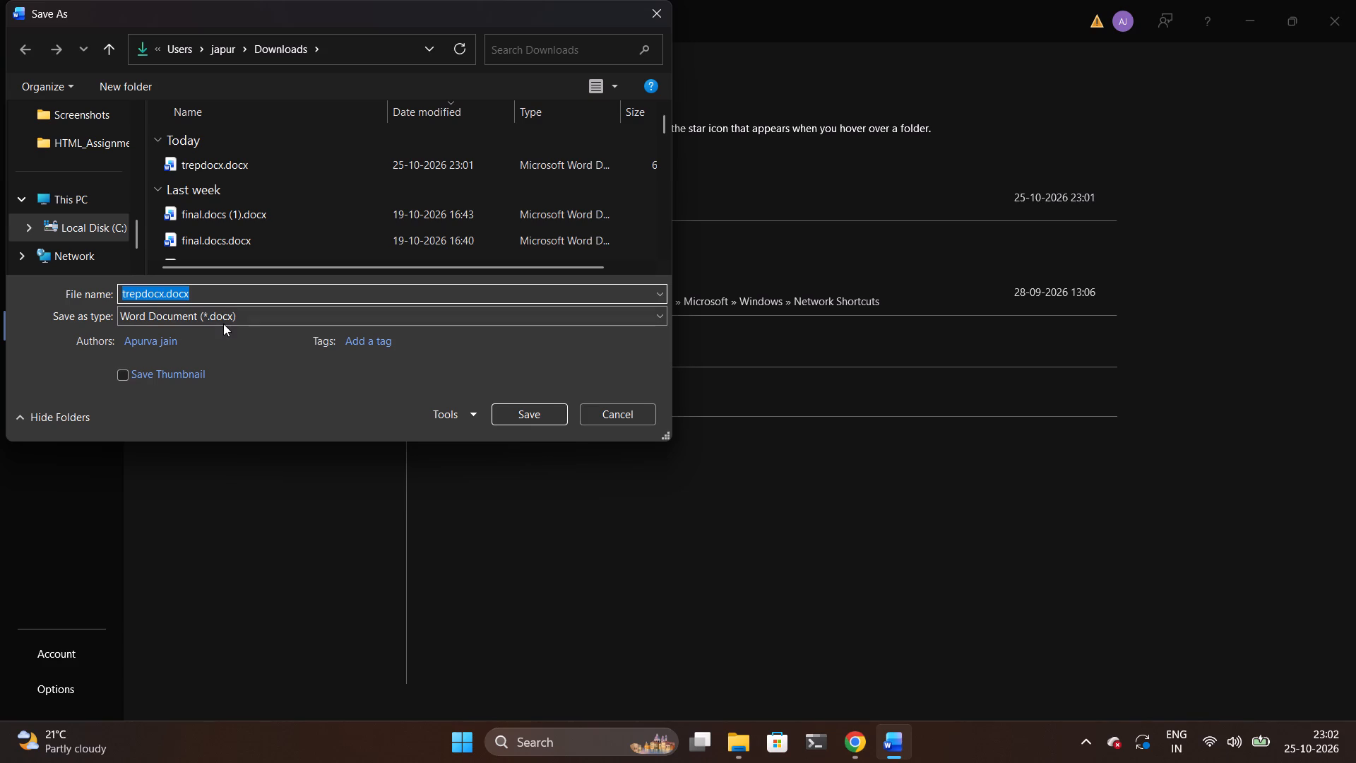
{"action": "left_click", "coordinate": [222, 312]}
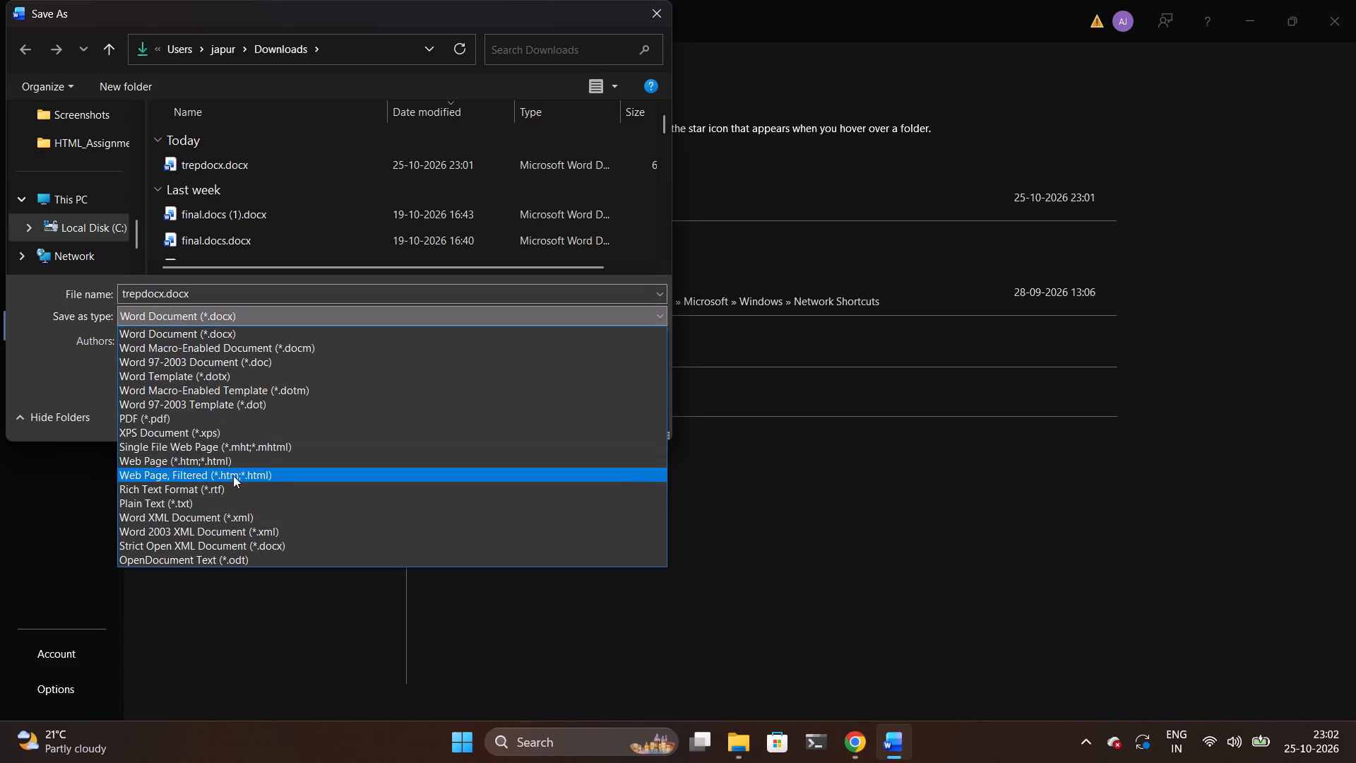
{"action": "left_click", "coordinate": [255, 418]}
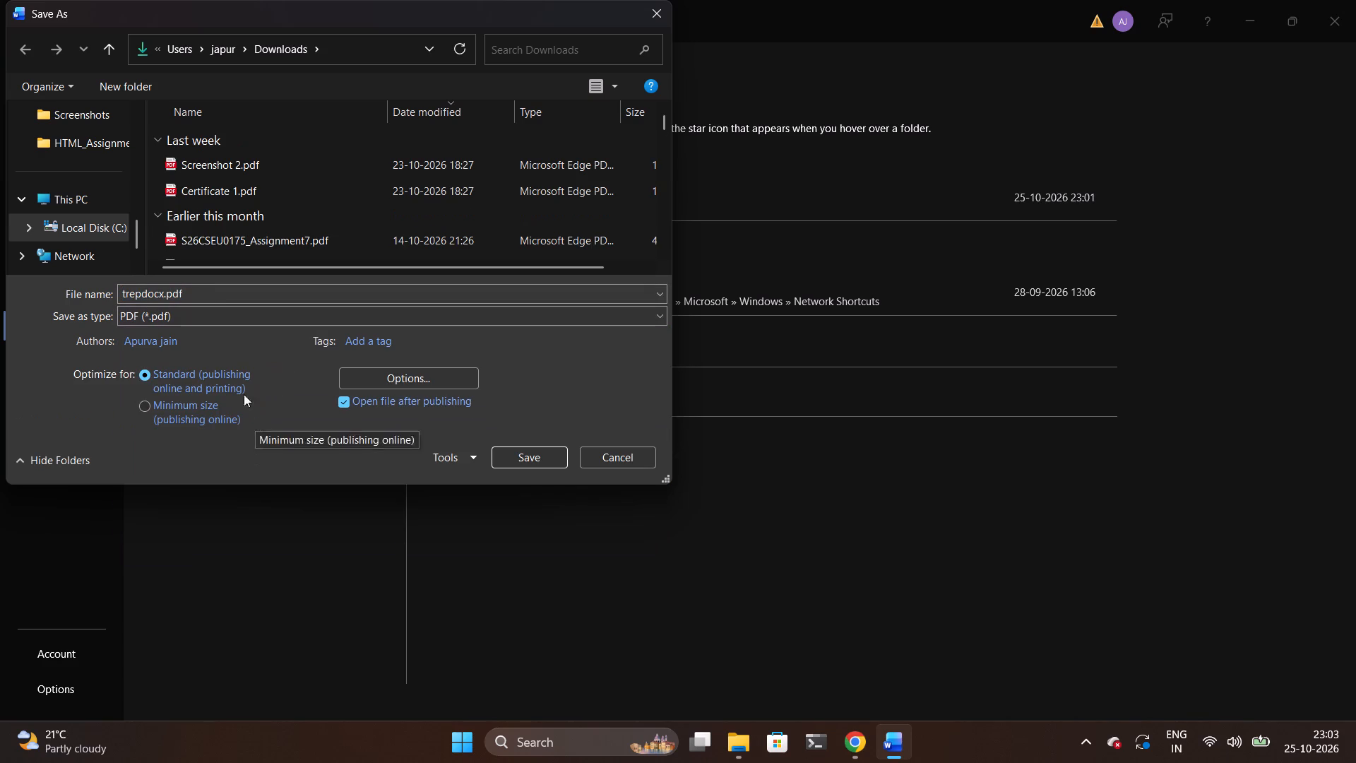
{"action": "left_click", "coordinate": [168, 294]}
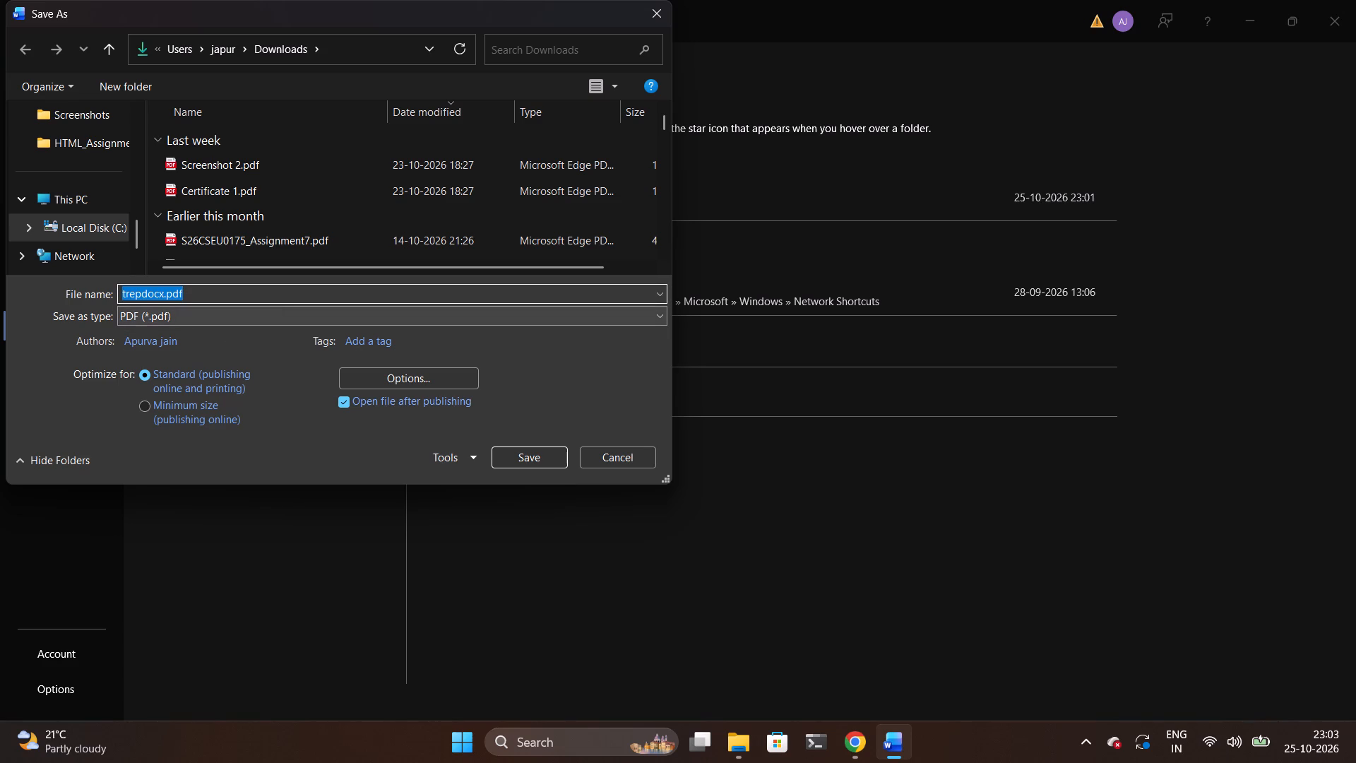
{"action": "left_click", "coordinate": [162, 294]}
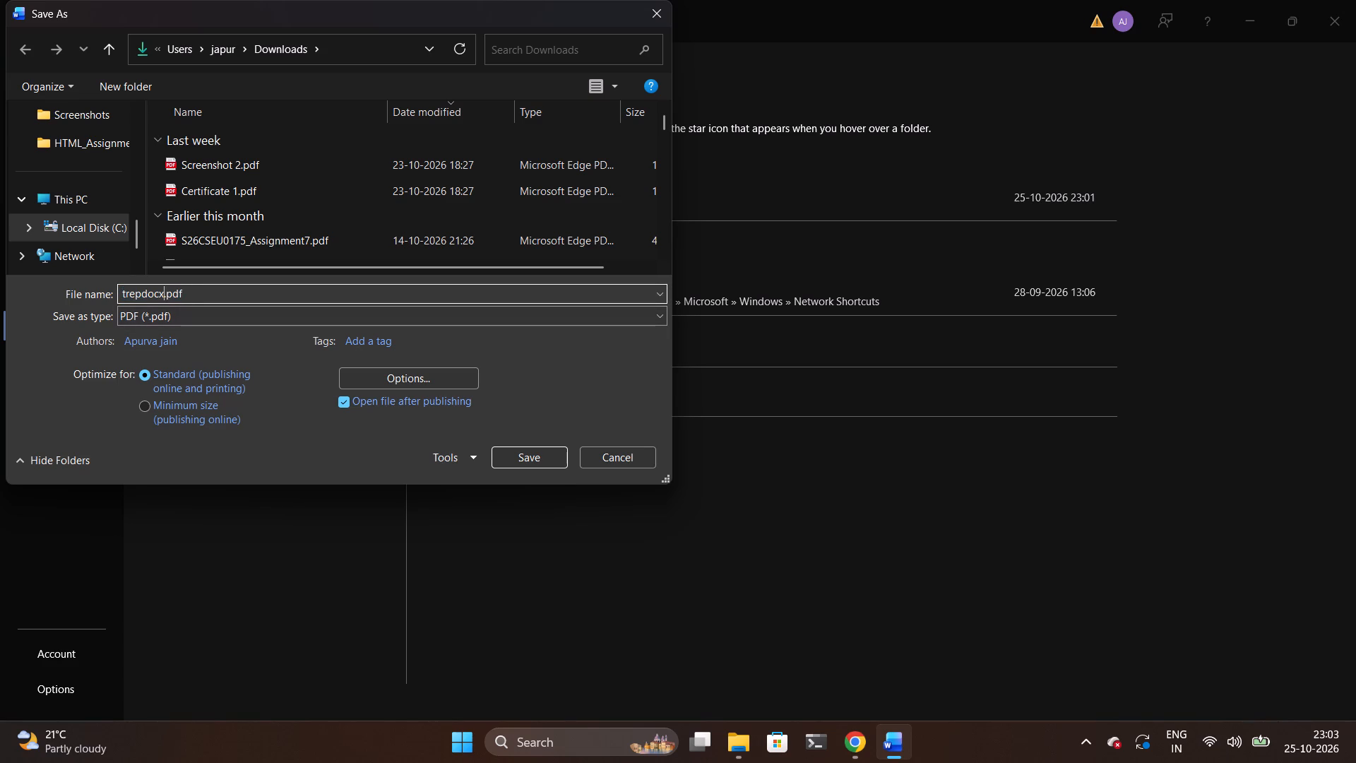
{"action": "key", "text": "BackSpace"}
{"action": "key", "text": "BackSpace"}
{"action": "key", "text": "BackSpace"}
{"action": "key", "text": "BackSpace"}
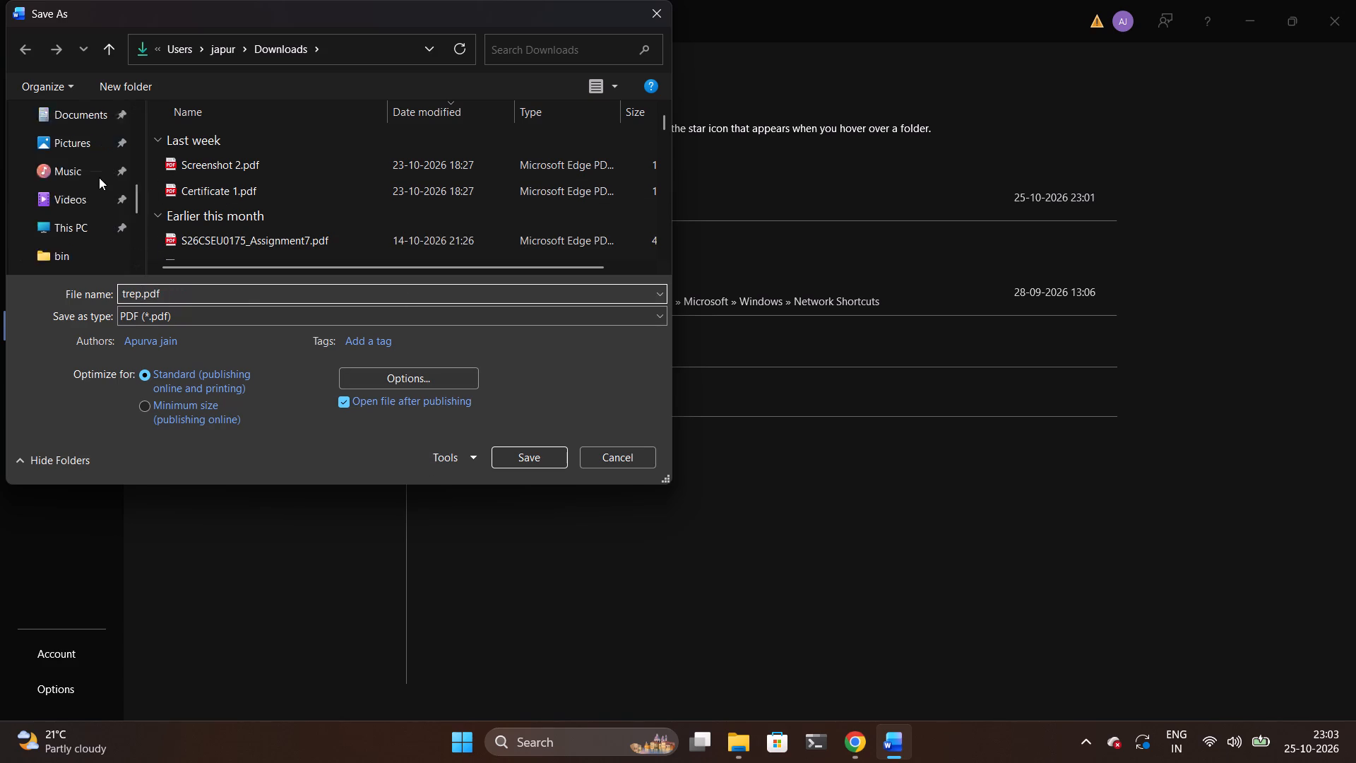
Choose the Downloads folder as the destination and save the PDF there.
{"action": "scroll", "coordinate": [99, 177], "scroll_direction": "down", "scroll_amount": 1, "text": "ctrl"}
{"action": "scroll", "coordinate": [99, 177], "scroll_direction": "up", "scroll_amount": 1, "text": "ctrl"}
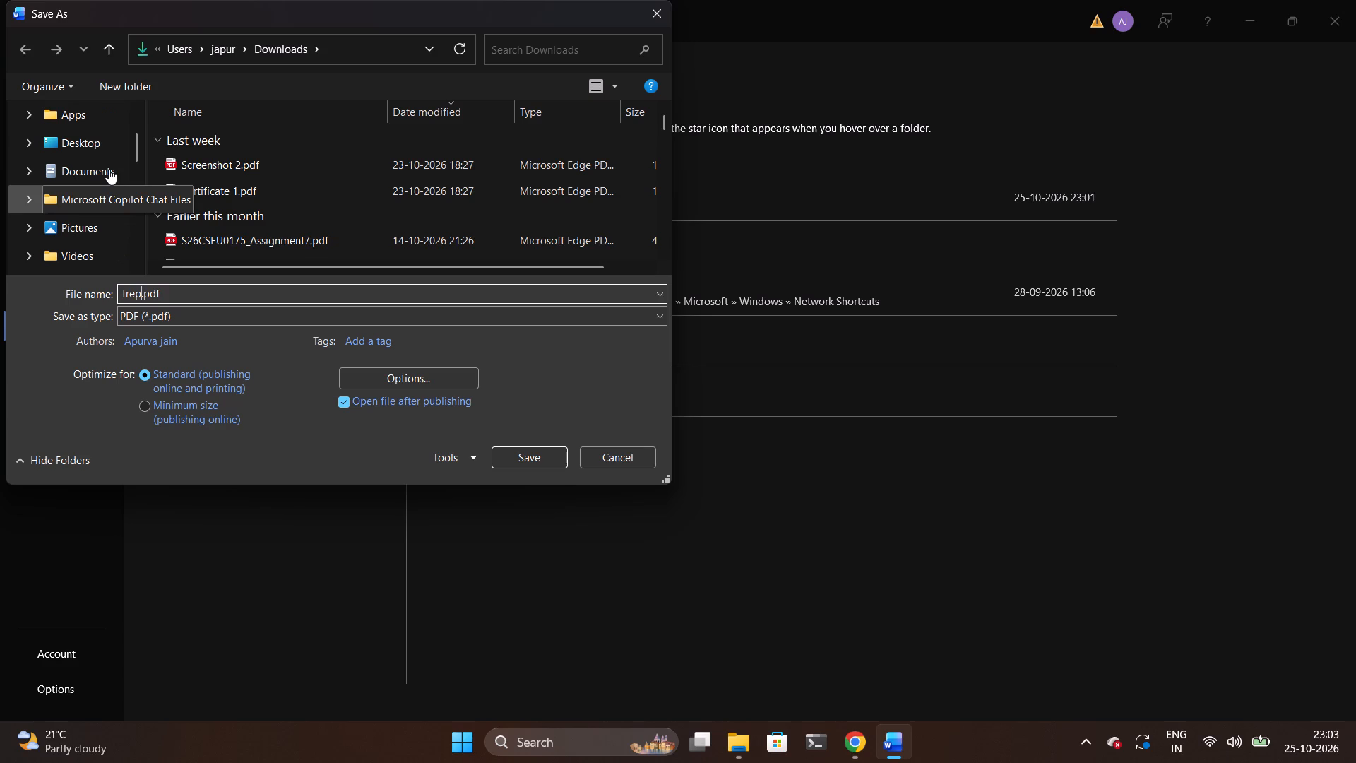
{"action": "scroll", "coordinate": [109, 169], "scroll_direction": "down", "scroll_amount": 1, "text": "ctrl"}
{"action": "scroll", "coordinate": [83, 203], "scroll_direction": "up", "scroll_amount": 2}
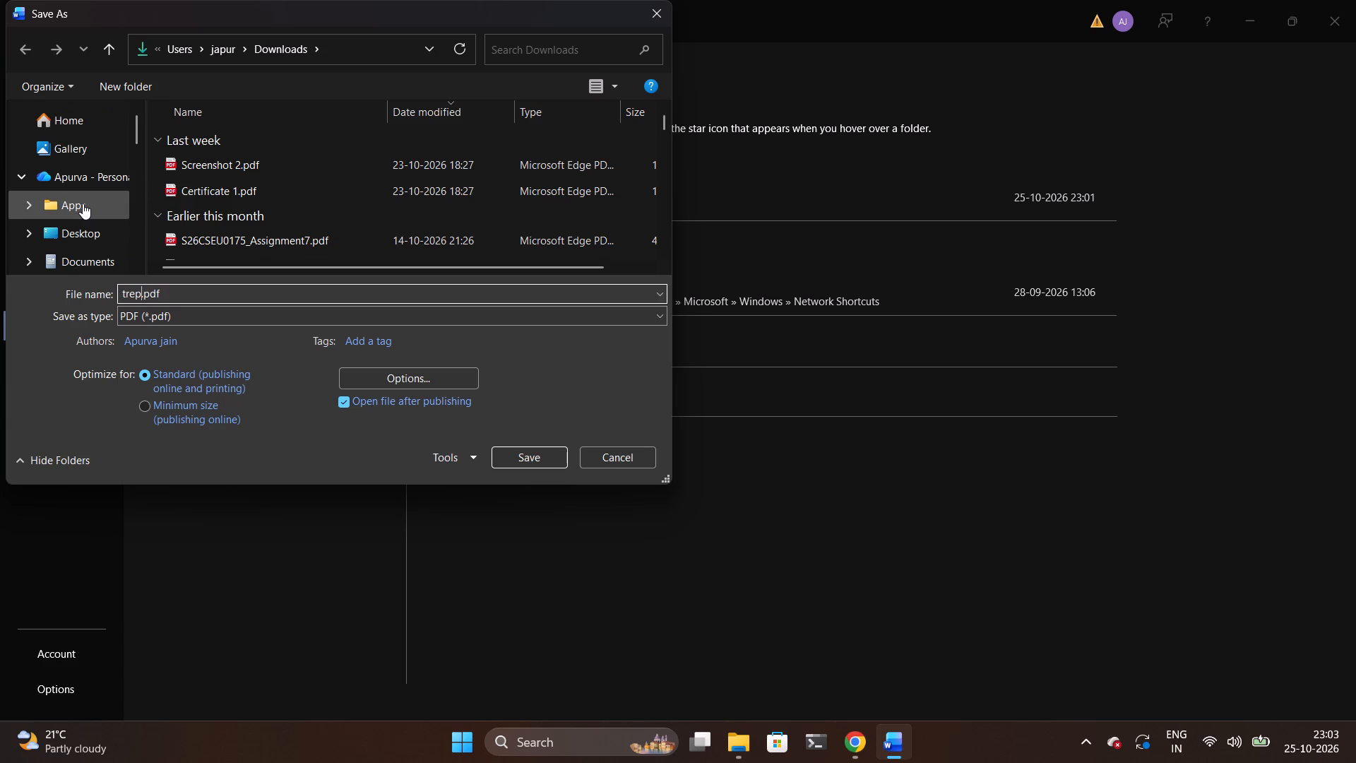
{"action": "scroll", "coordinate": [83, 203], "scroll_direction": "down", "scroll_amount": 1}
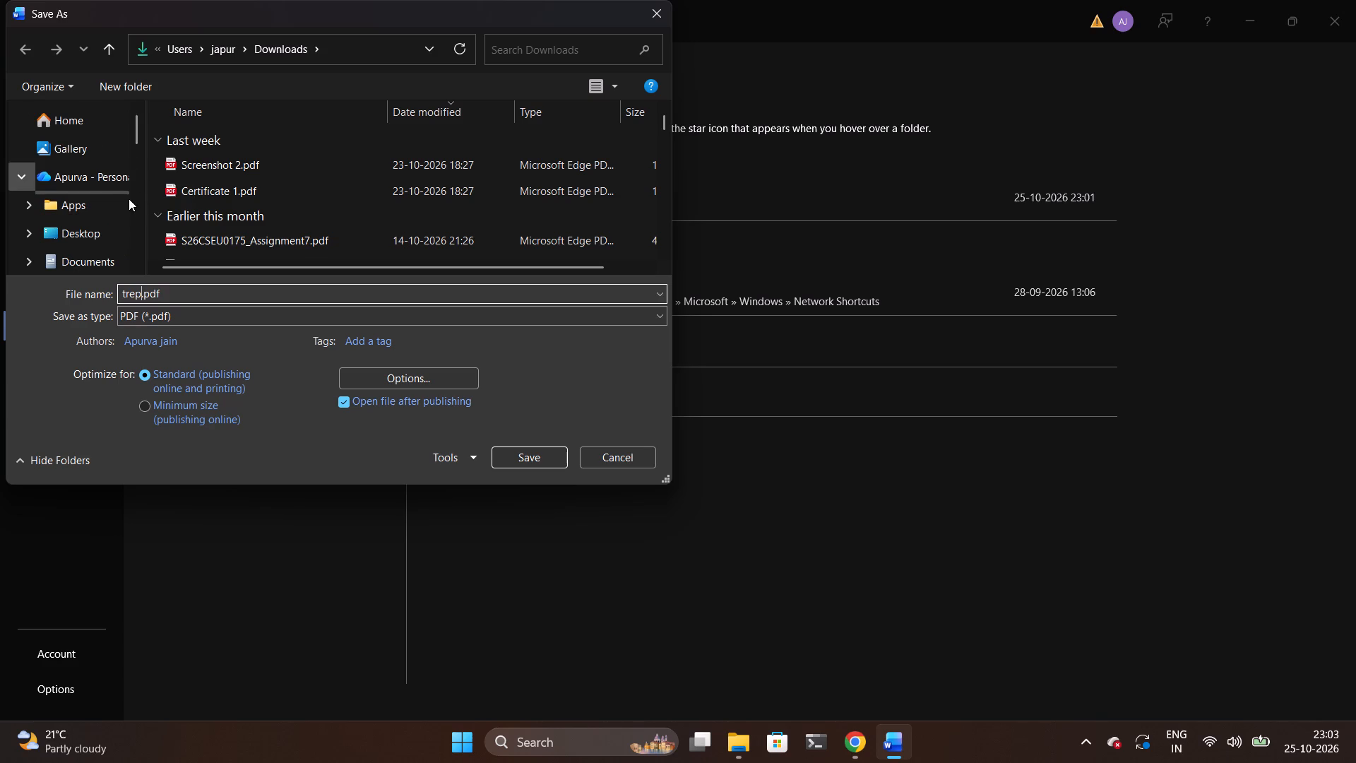
{"action": "left_click", "coordinate": [140, 191]}
{"action": "left_click", "coordinate": [140, 191]}
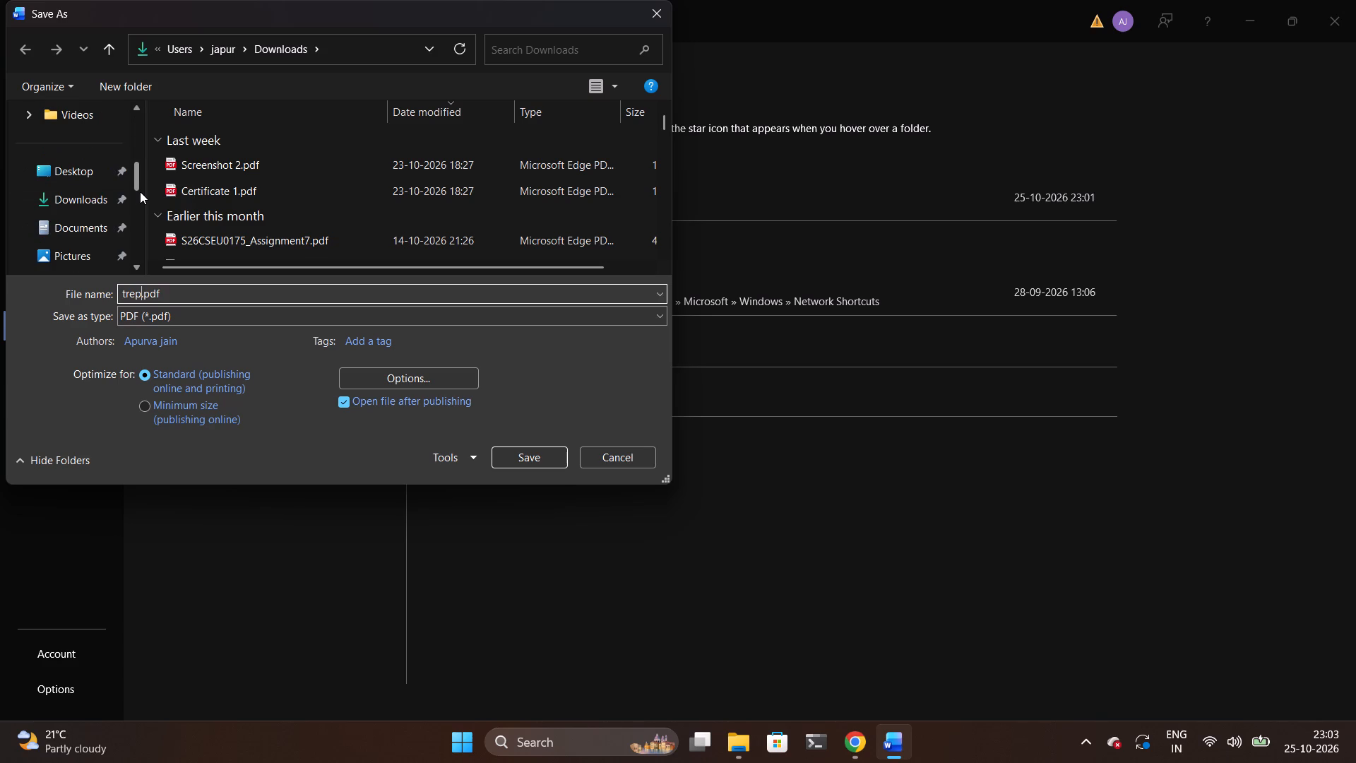
{"action": "left_click", "coordinate": [89, 191]}
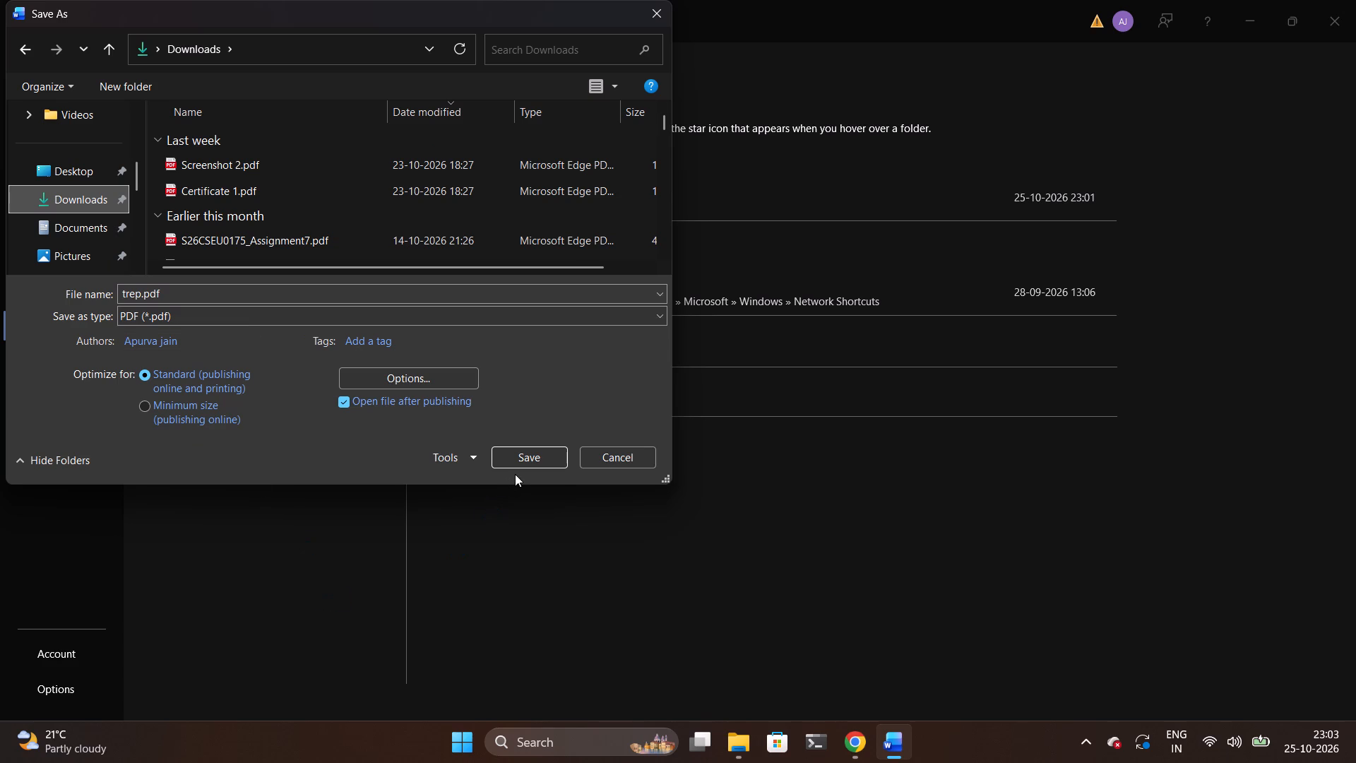
{"action": "left_click", "coordinate": [516, 454]}
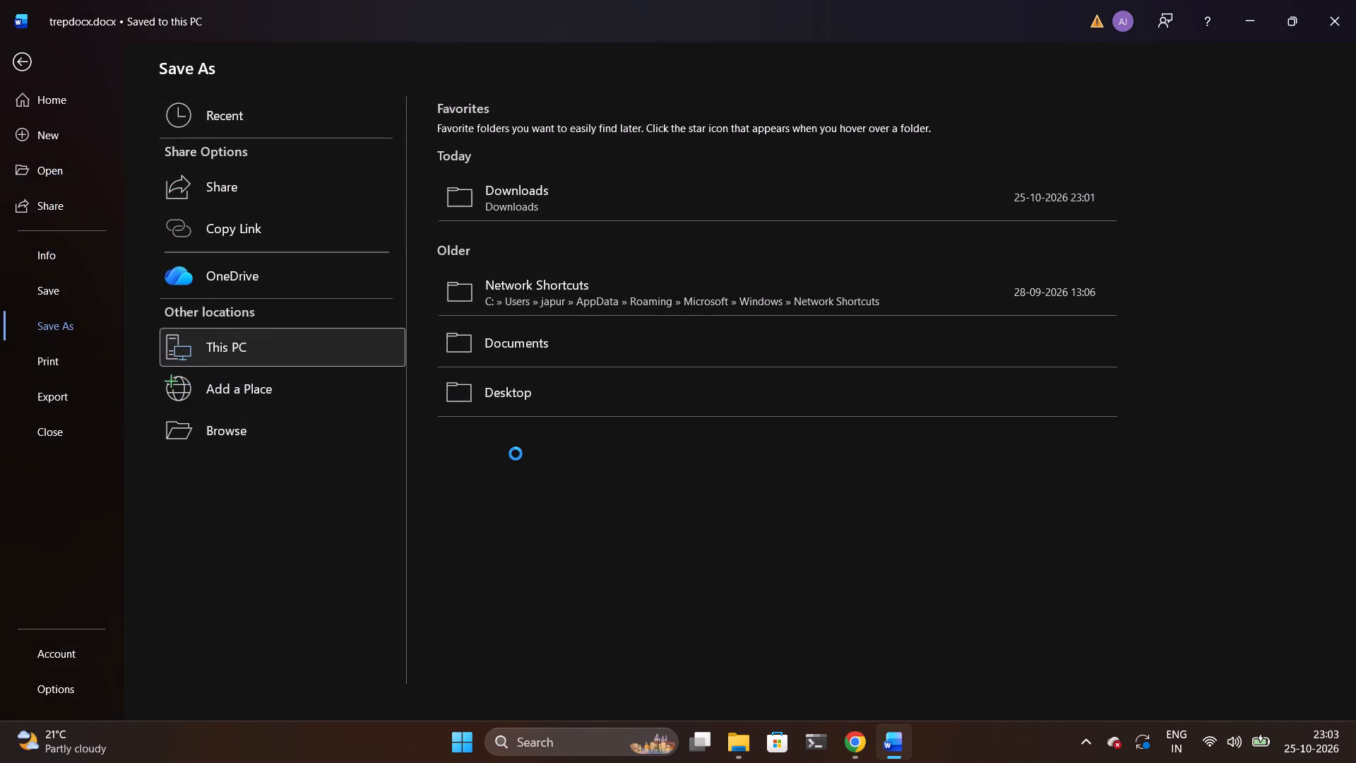
Review the exported trep.pdf in Edge from the first page to My Next Semester Commitment, checking text and picture placement.
{"action": "scroll", "coordinate": [516, 454], "scroll_direction": "down", "scroll_amount": 3}
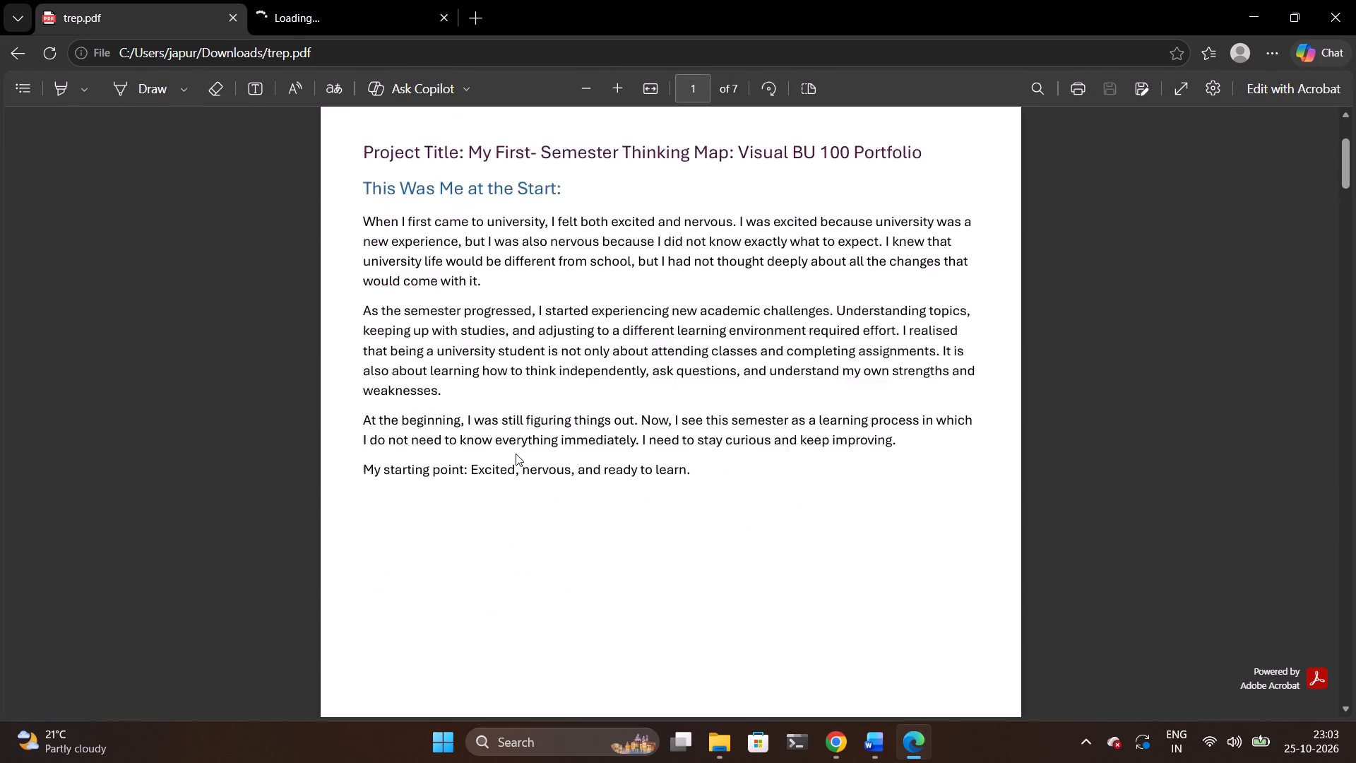
{"action": "scroll", "coordinate": [516, 454], "scroll_direction": "down", "scroll_amount": 13}
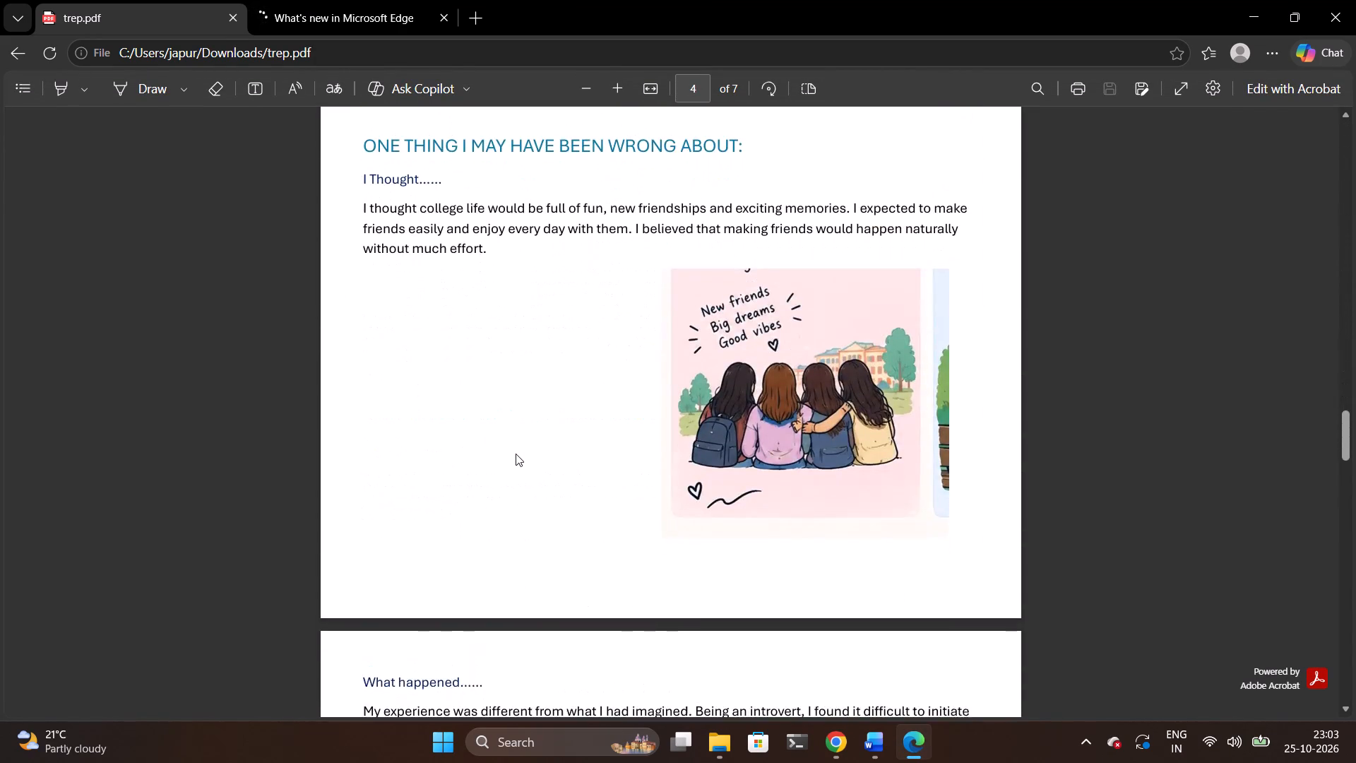
{"action": "scroll", "coordinate": [516, 454], "scroll_direction": "down", "scroll_amount": 7}
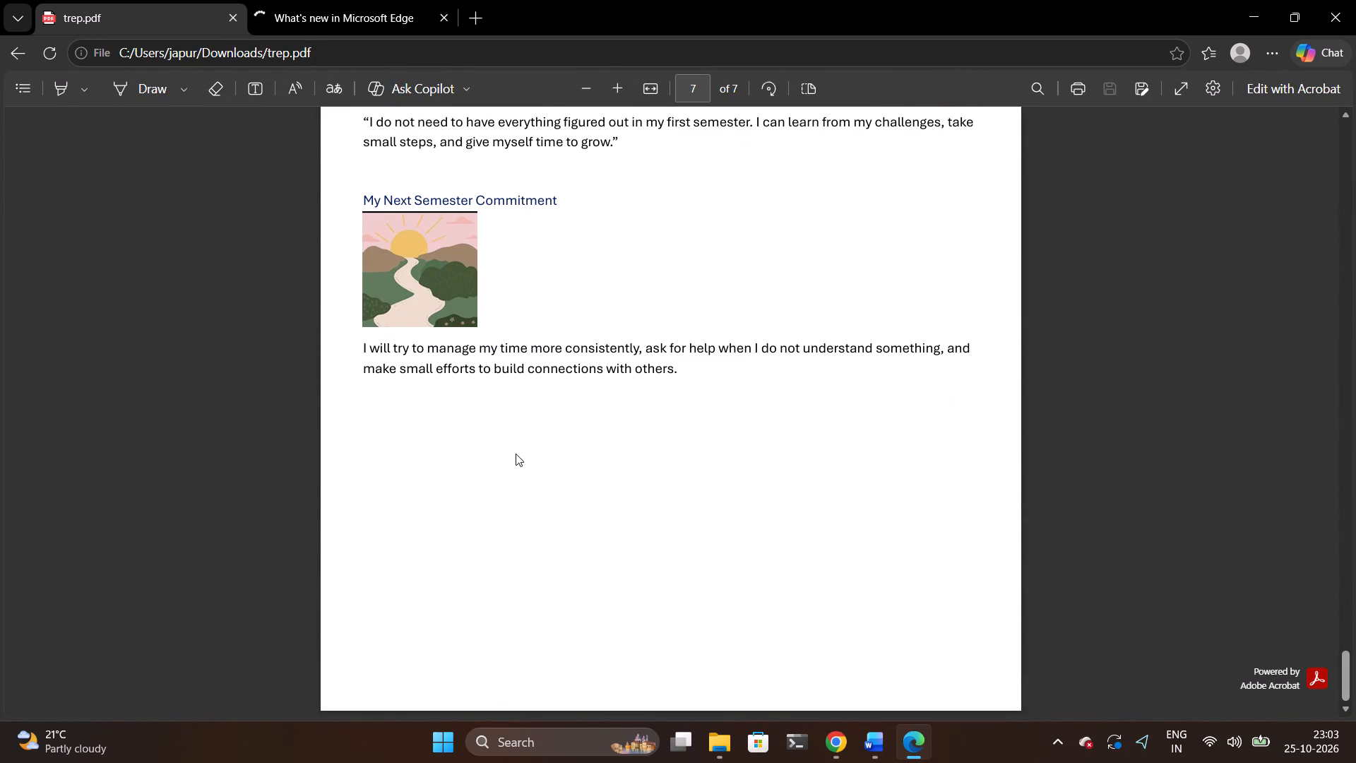
{"action": "scroll", "coordinate": [516, 454], "scroll_direction": "down", "scroll_amount": 4}
{"action": "left_click", "coordinate": [1263, 11]}
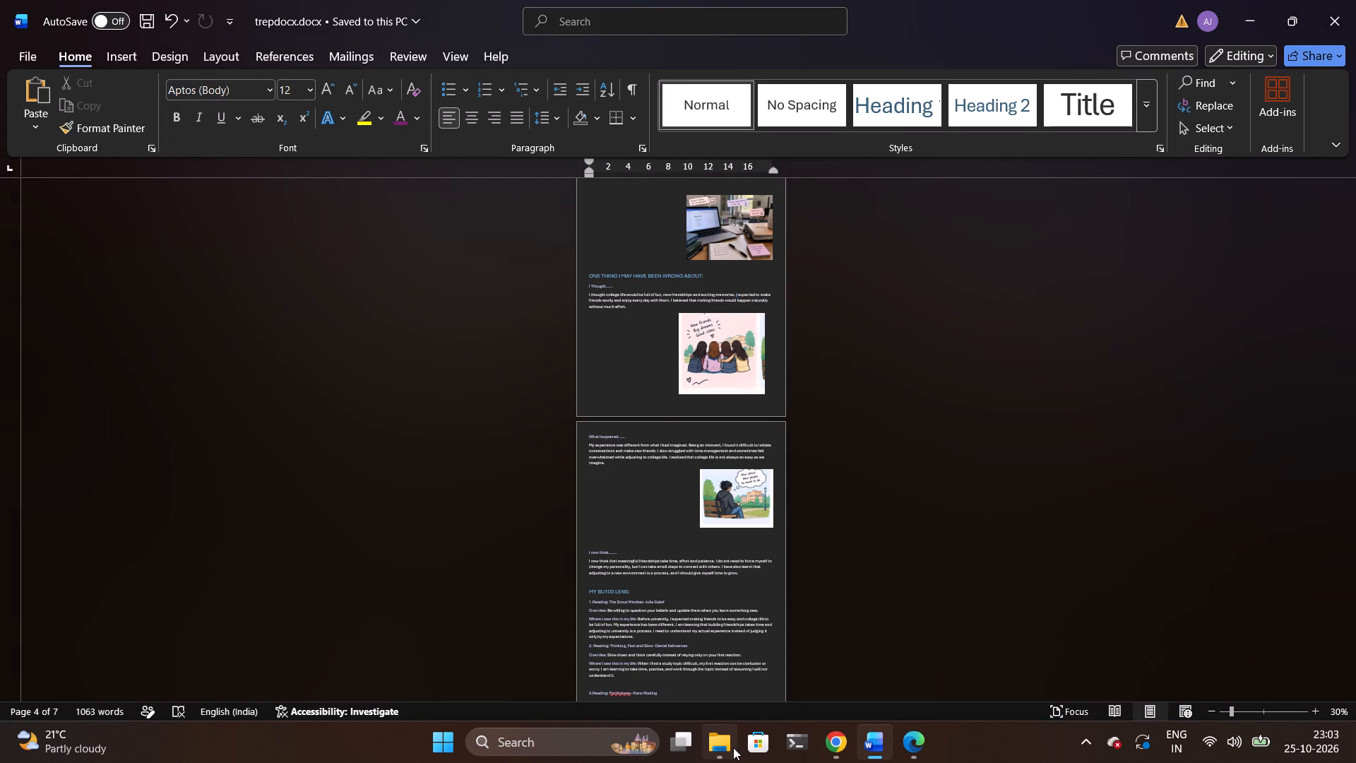
Switch to File Explorer to view the recent files.
{"action": "left_click", "coordinate": [733, 747]}
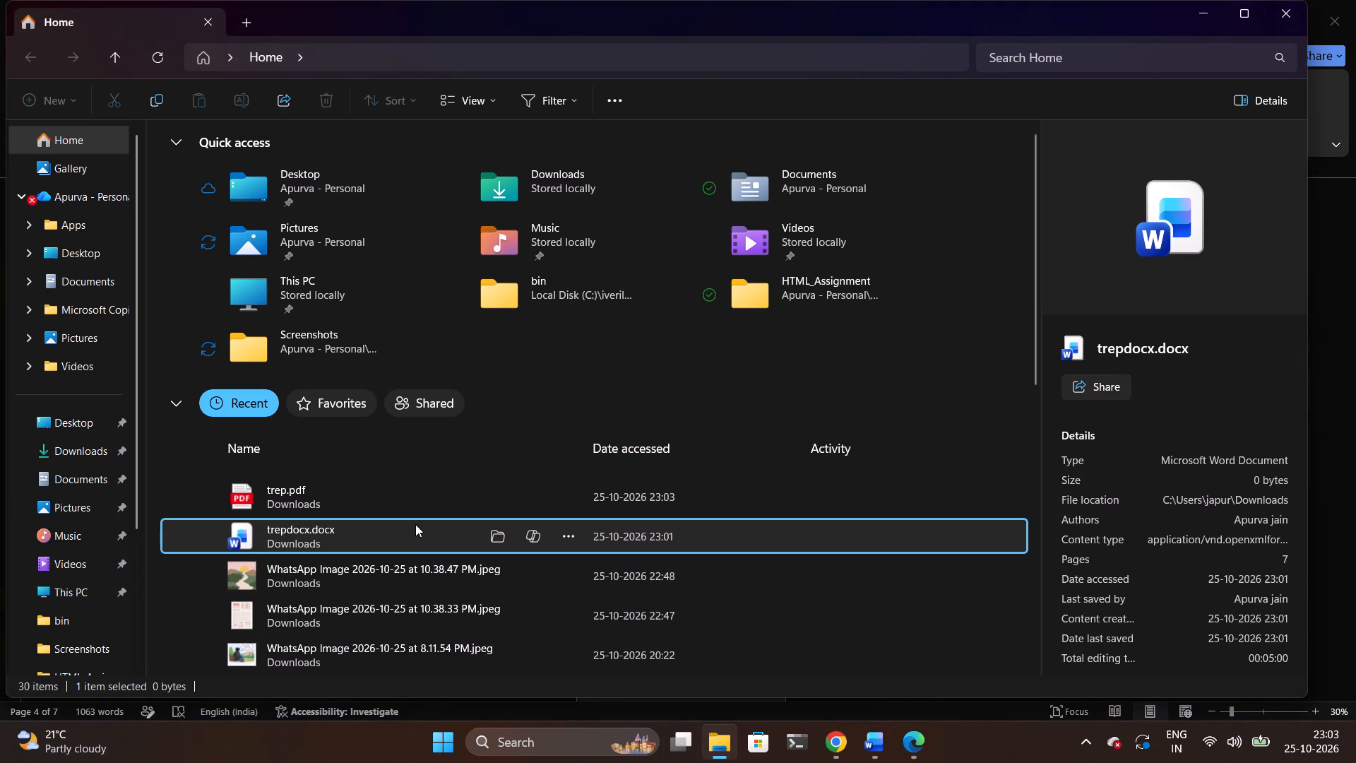